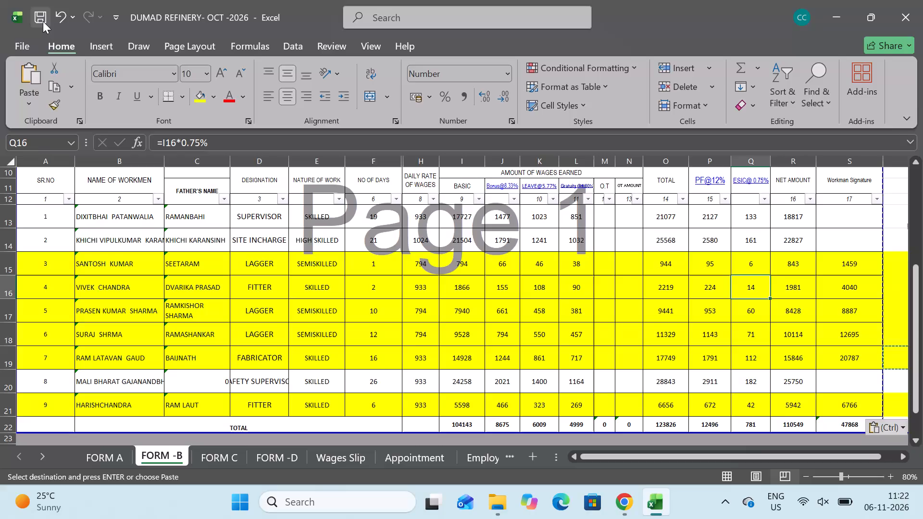
Save and close the DUMAD REFINERY- OCT -2026 workbook.
click(42, 19)
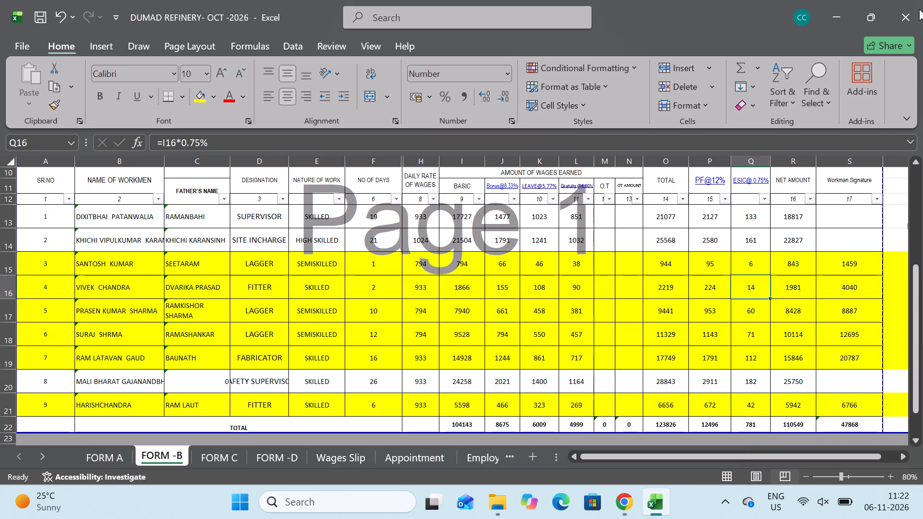
click(919, 10)
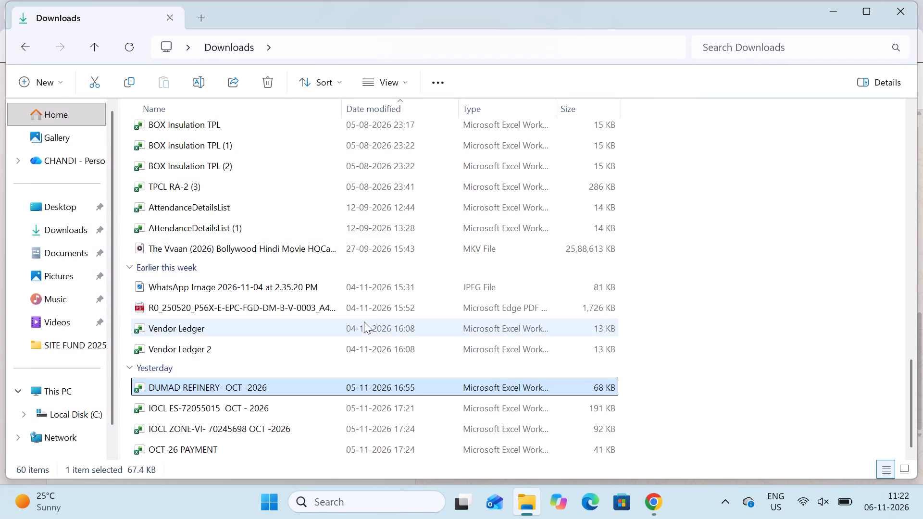
Open the workbook IOCL ES-72055015 OCT - 2026 from the Downloads folder.
click(228, 410)
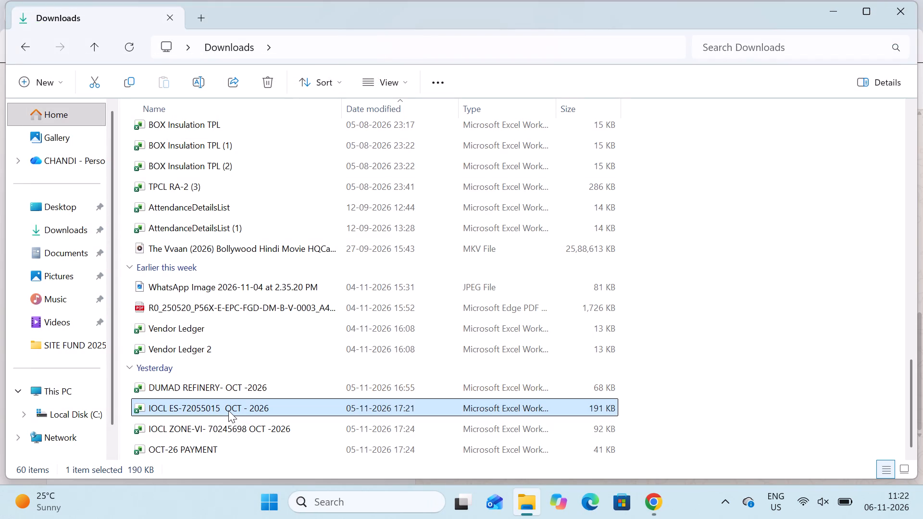
click(228, 410)
key(Return)
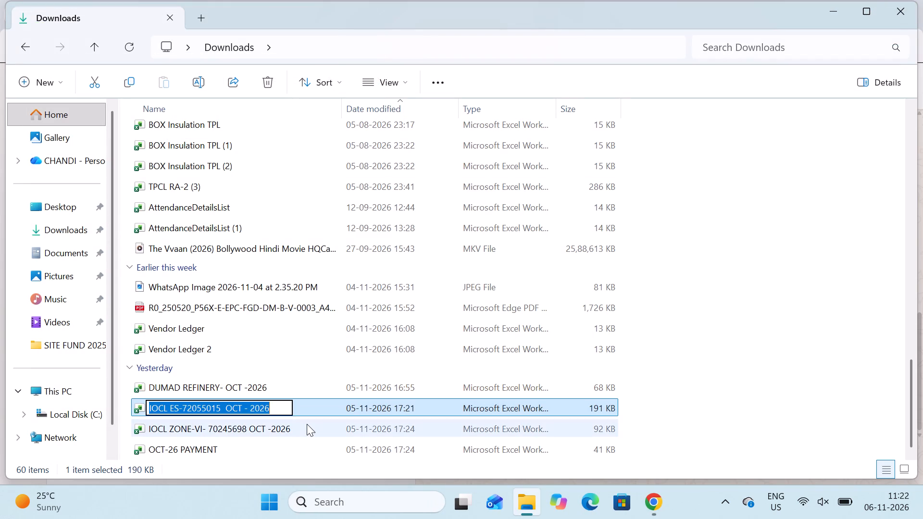
key(Return)
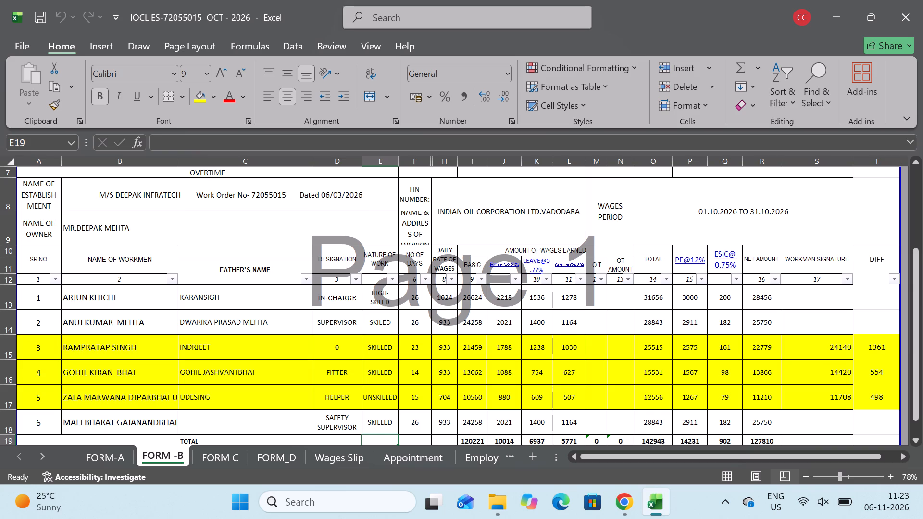
Switch back to File Explorer and open the workbook IOCL ZONE-VI- 70245698 OCT -2026 from Downloads.
key(alt+Tab)
double_click(271, 432)
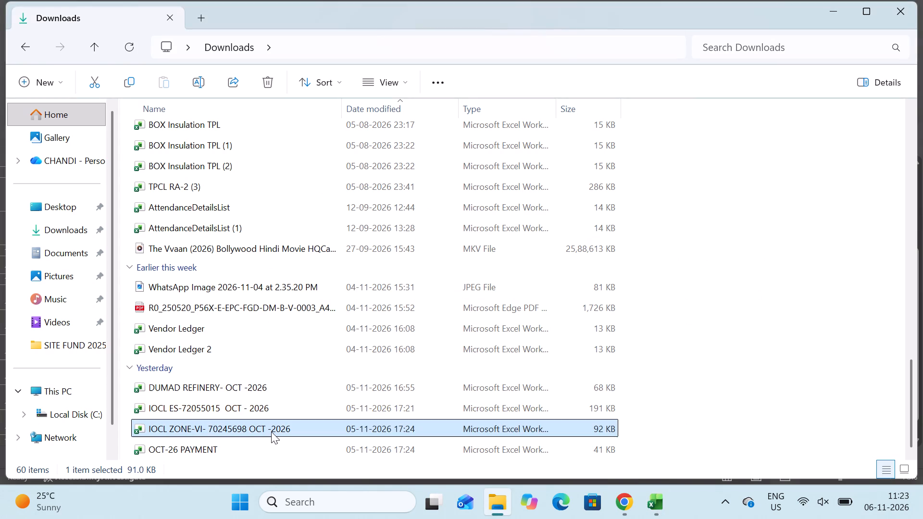
key(Return)
key(Return)
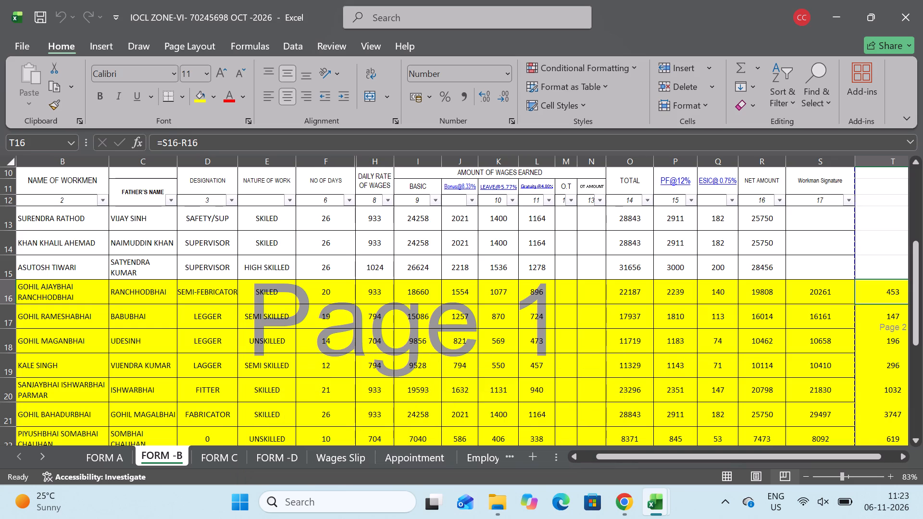
Freeze the panes at cell D13 on the FORM -B sheet, keeping the heading rows and name columns fixed.
scroll(828, 313, down, 1)
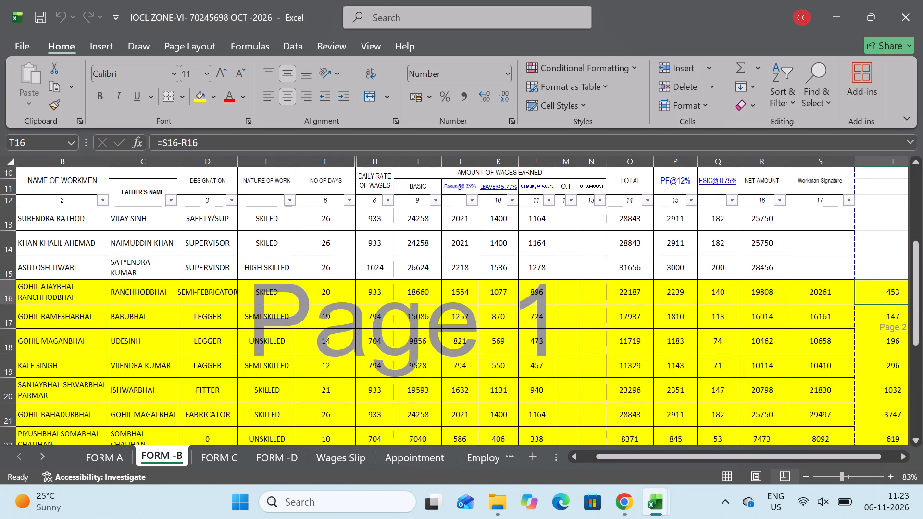
click(186, 221)
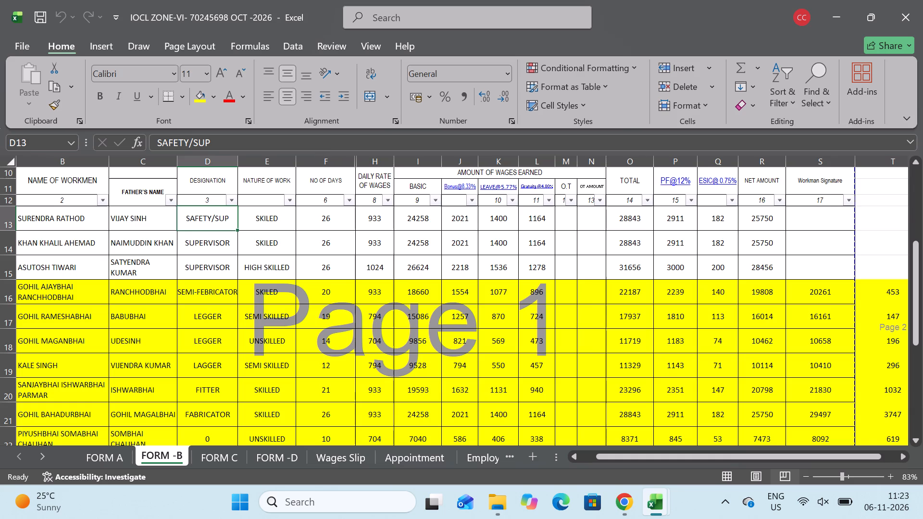
click(364, 47)
click(506, 85)
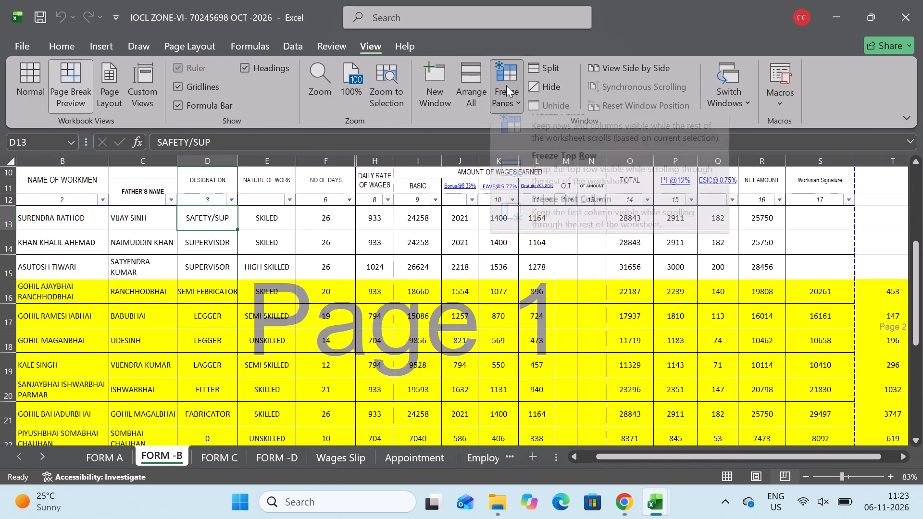
click(535, 132)
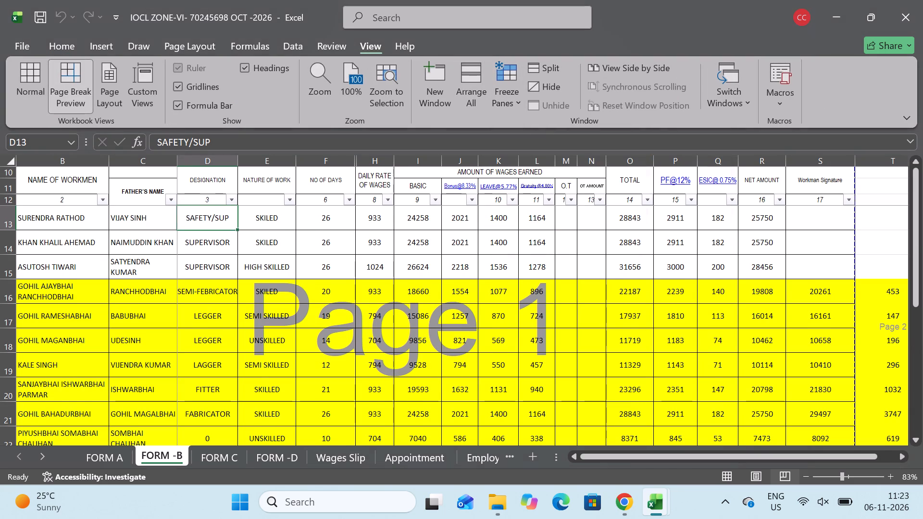
Look through the worker rows and wage columns of FORM -B with the headings frozen.
scroll(576, 272, down, 1)
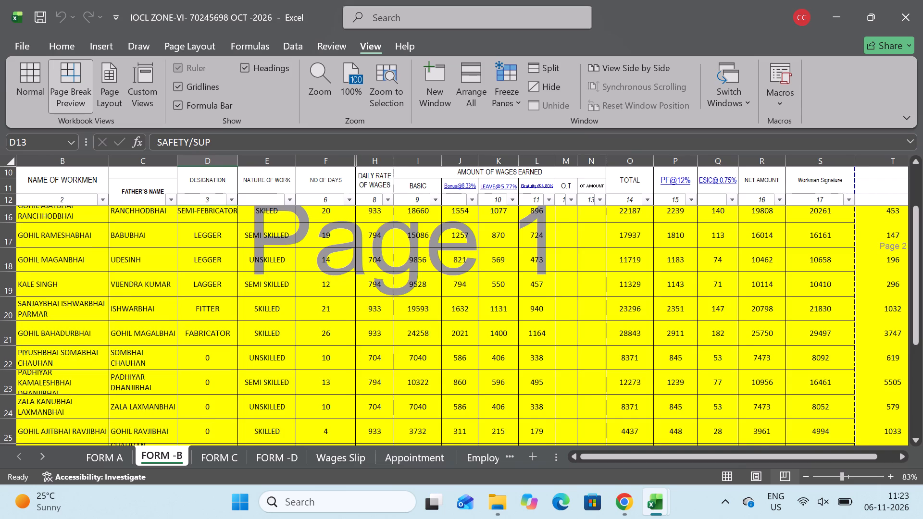
scroll(576, 272, left, 2)
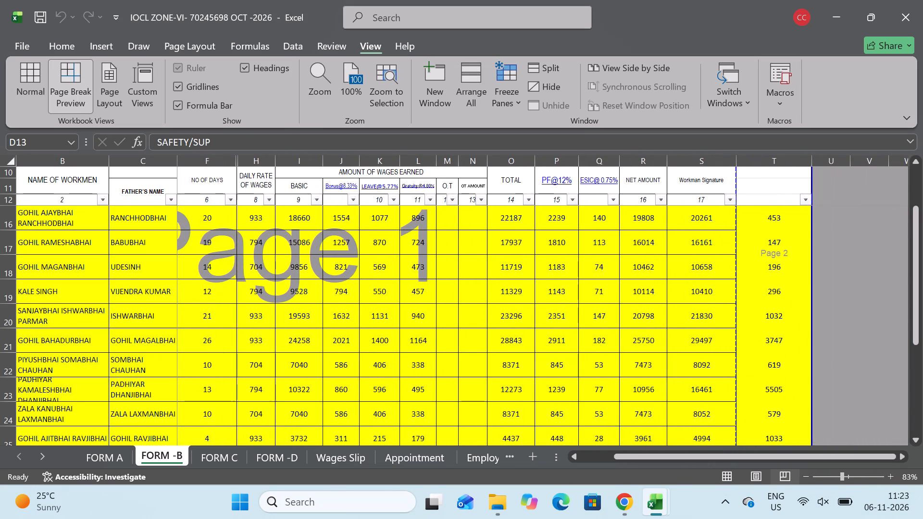
scroll(576, 272, up, 2)
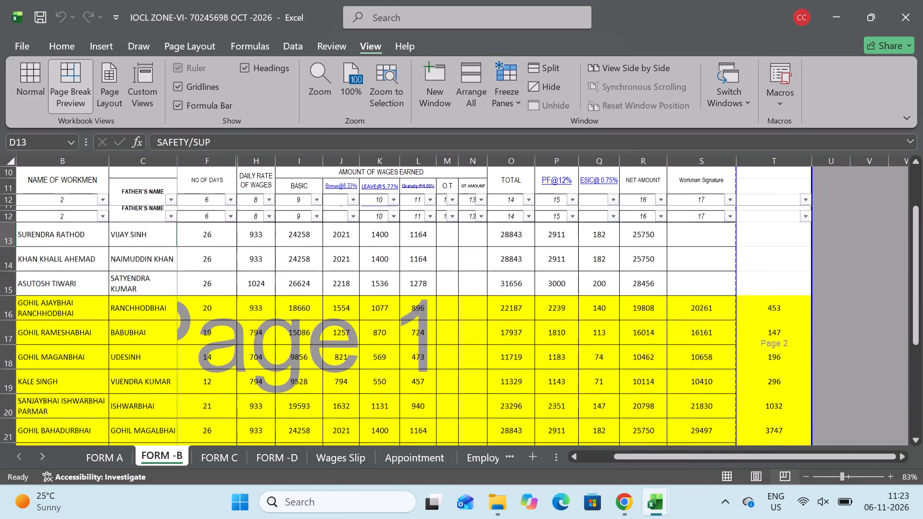
scroll(576, 272, up, 1)
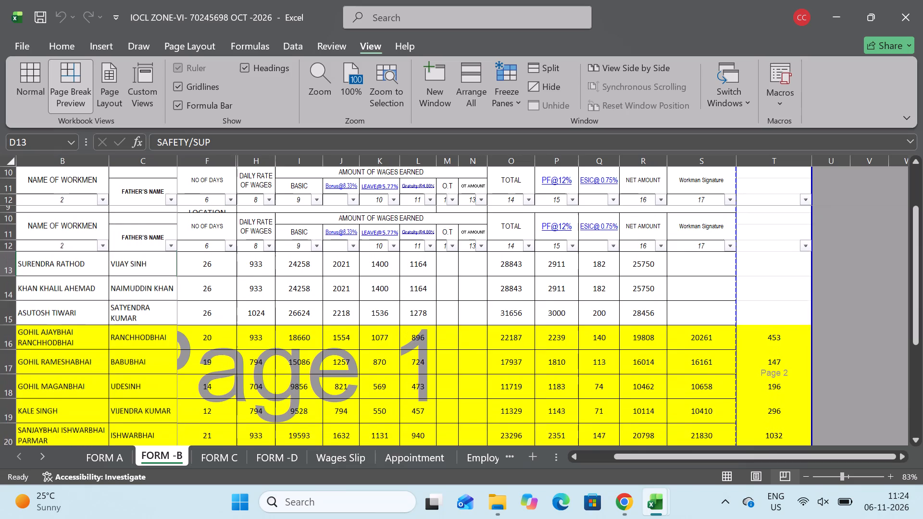
scroll(576, 272, up, 1)
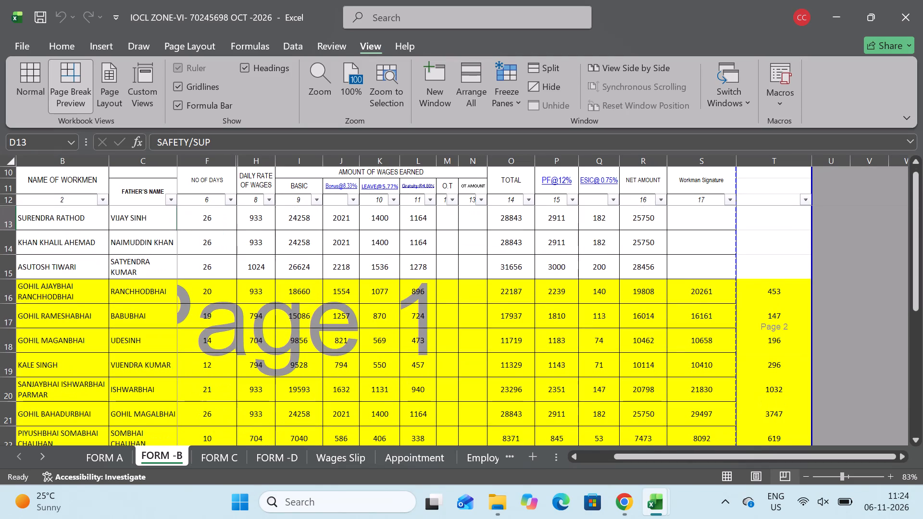
scroll(576, 272, down, 1)
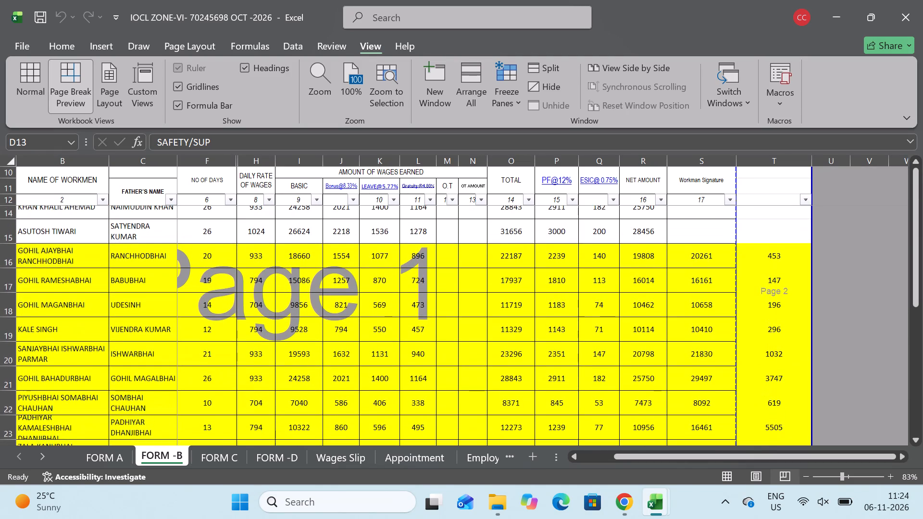
scroll(576, 272, down, 1)
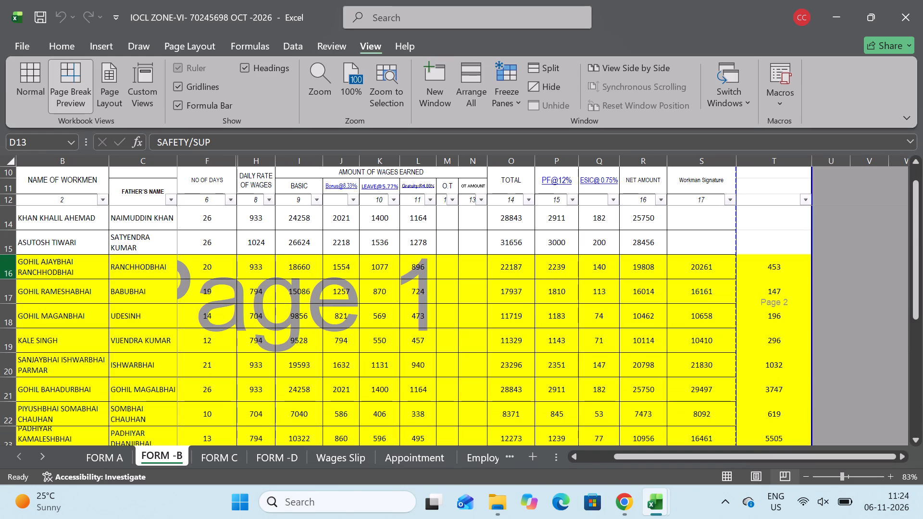
Remove the yellow fill from worker rows 16 to 29 on the FORM -B sheet by setting them to No Fill.
drag(6, 272, 2, 380)
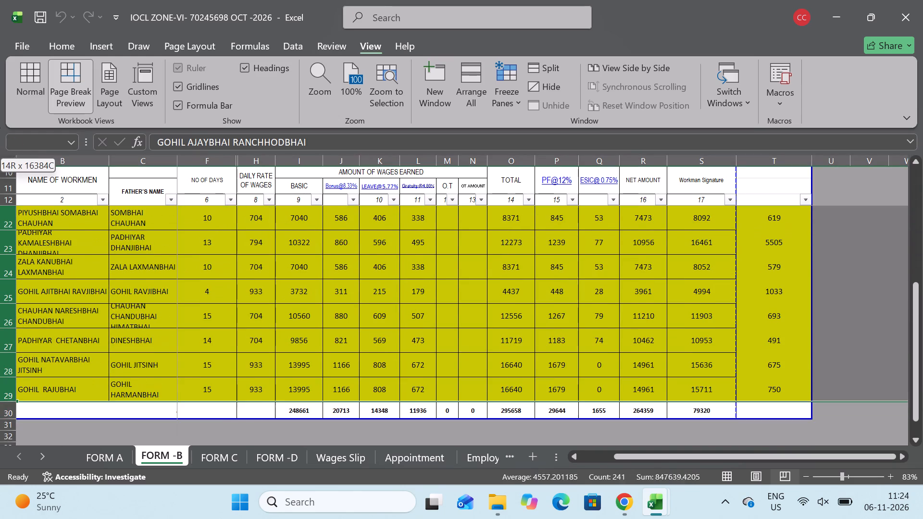
drag(2, 380, 4, 384)
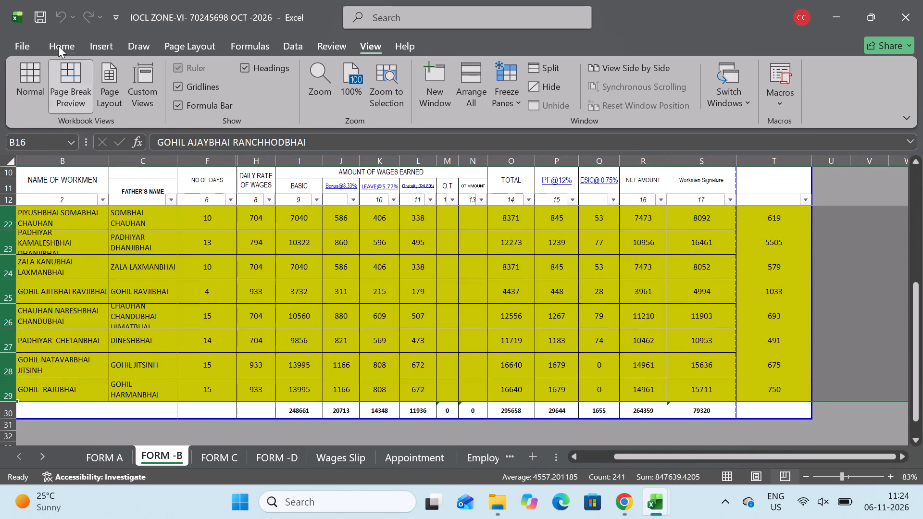
click(58, 43)
click(212, 102)
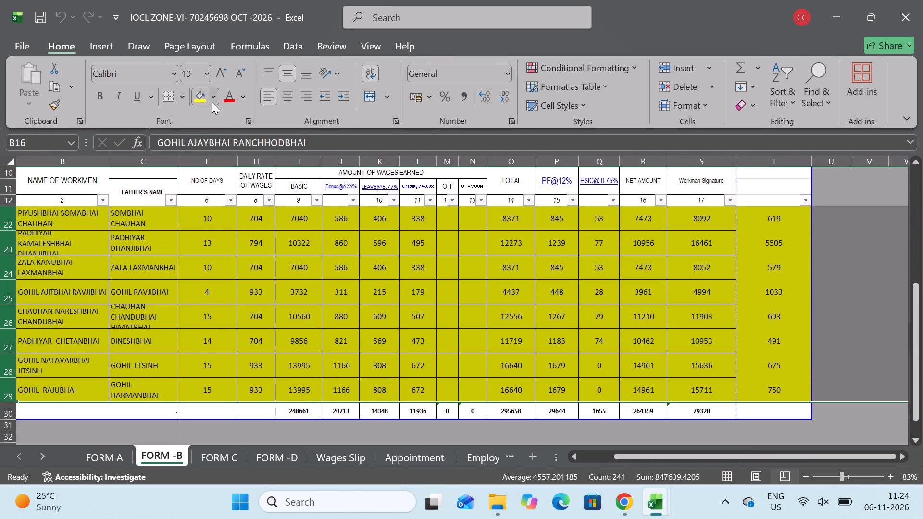
click(221, 347)
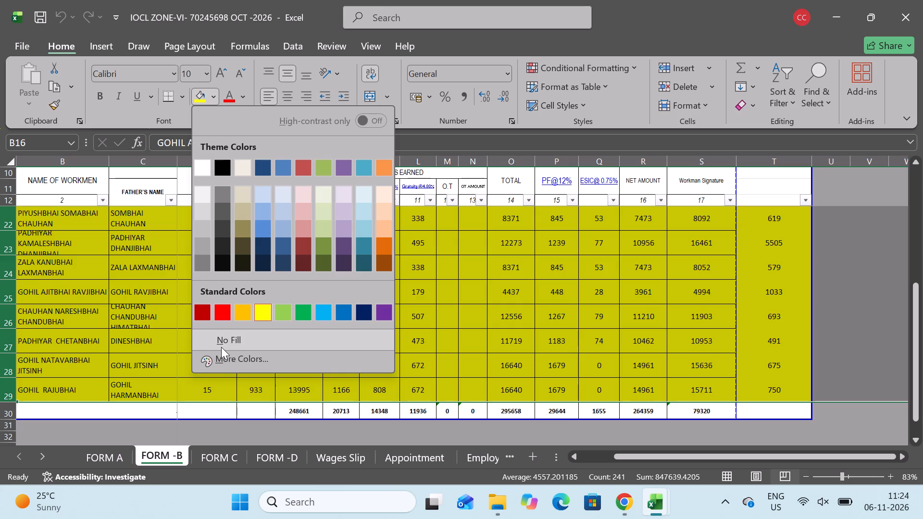
scroll(355, 337, up, 2)
scroll(306, 298, down, 1)
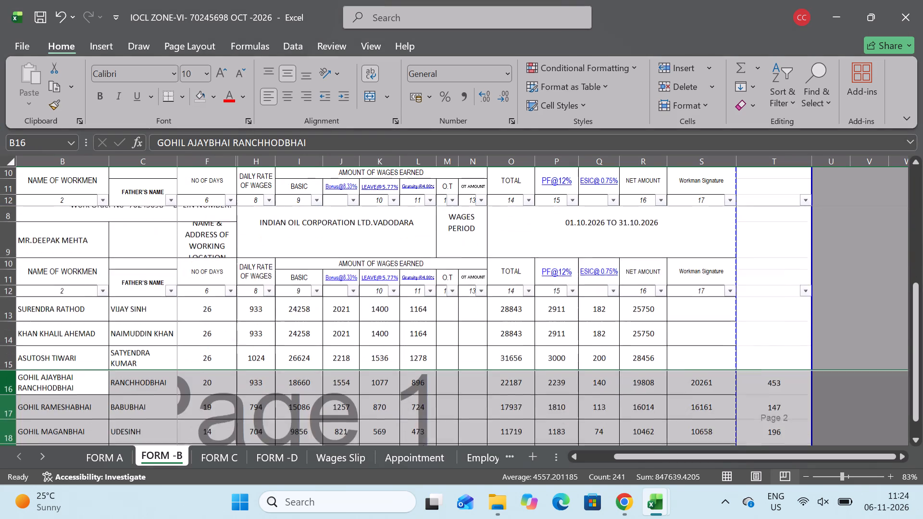
scroll(306, 298, down, 1)
click(164, 349)
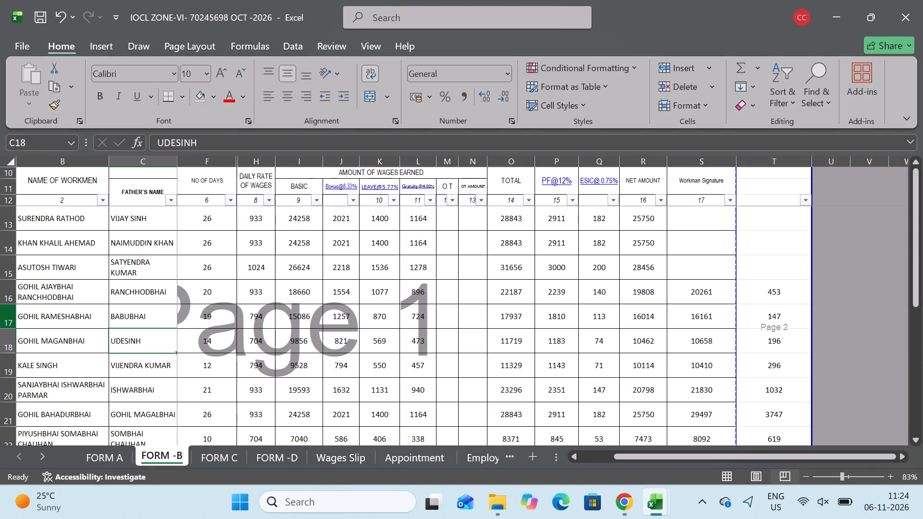
Select the whole of row 17 on the FORM -B sheet.
click(0, 316)
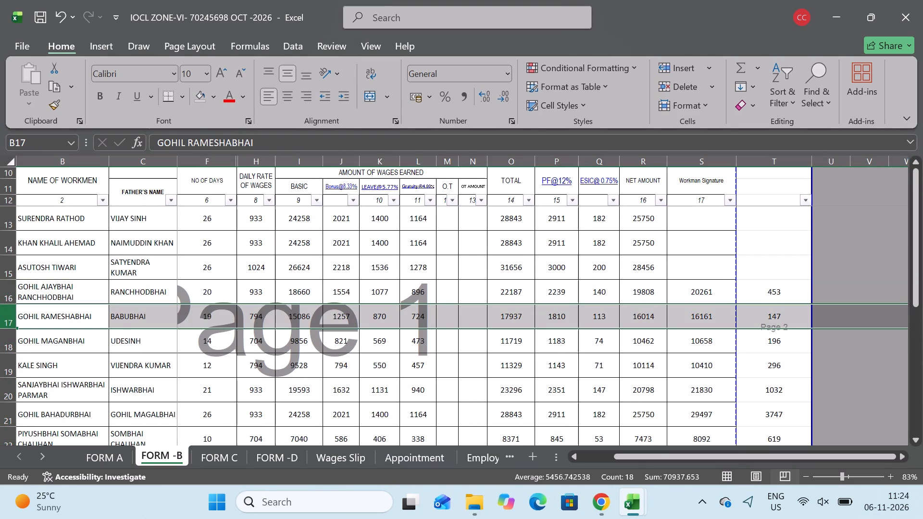
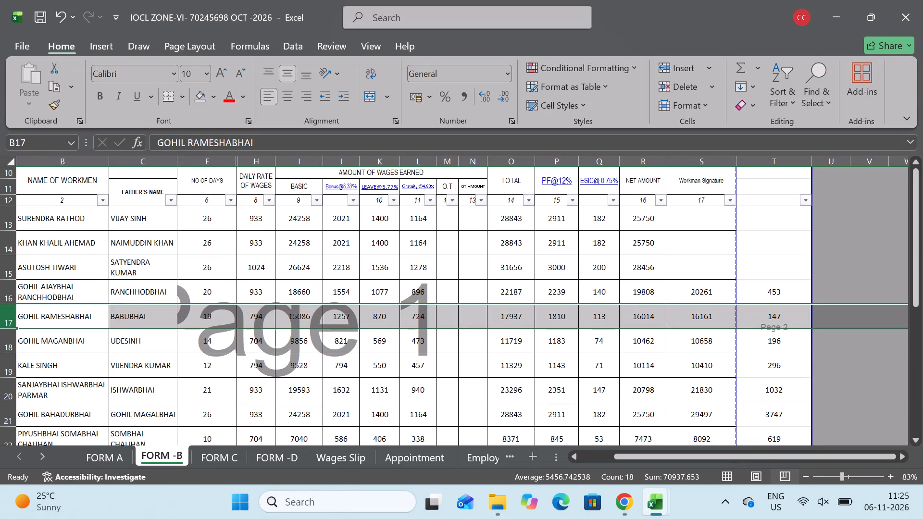
Highlight worker rows 17, 18 and 16 in full with yellow fill on the FORM -B sheet.
click(217, 101)
click(254, 317)
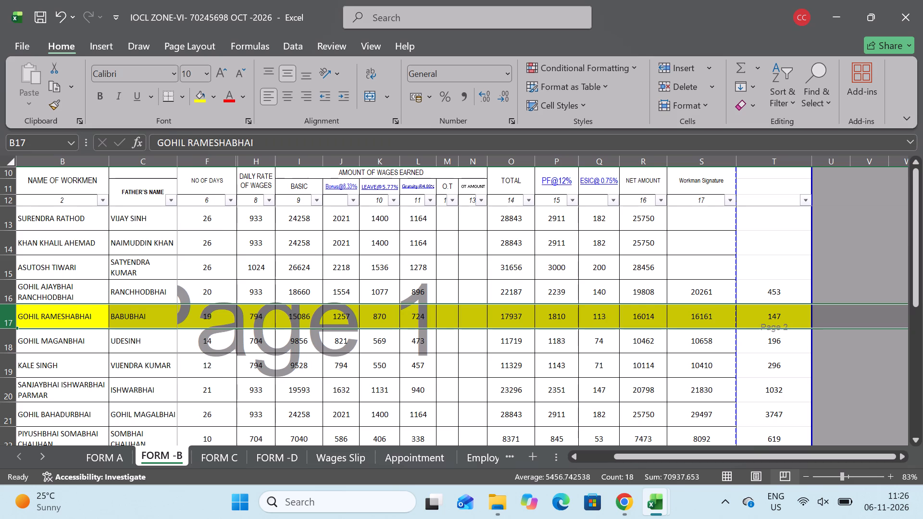
click(0, 339)
click(196, 101)
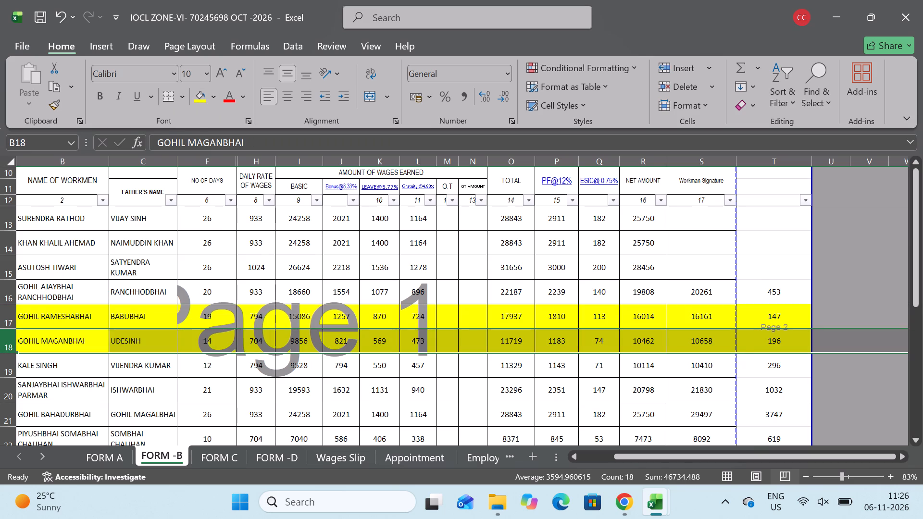
click(773, 345)
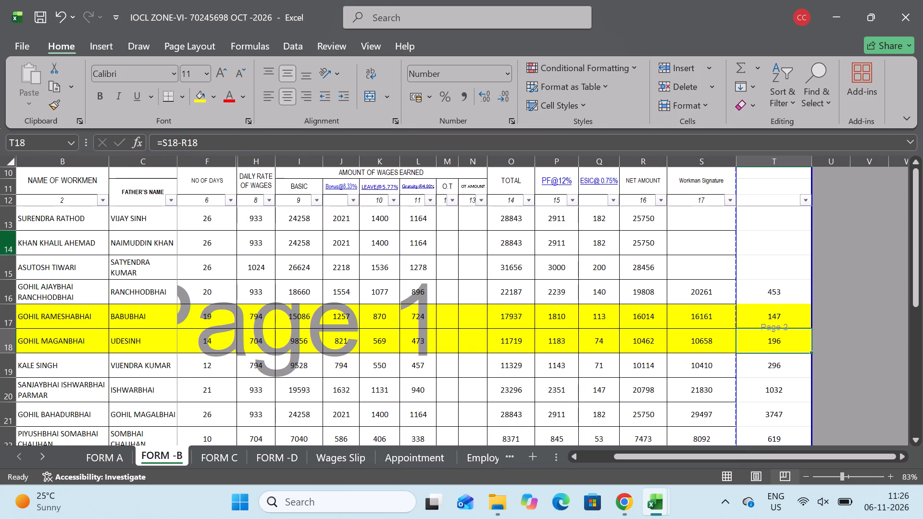
click(0, 295)
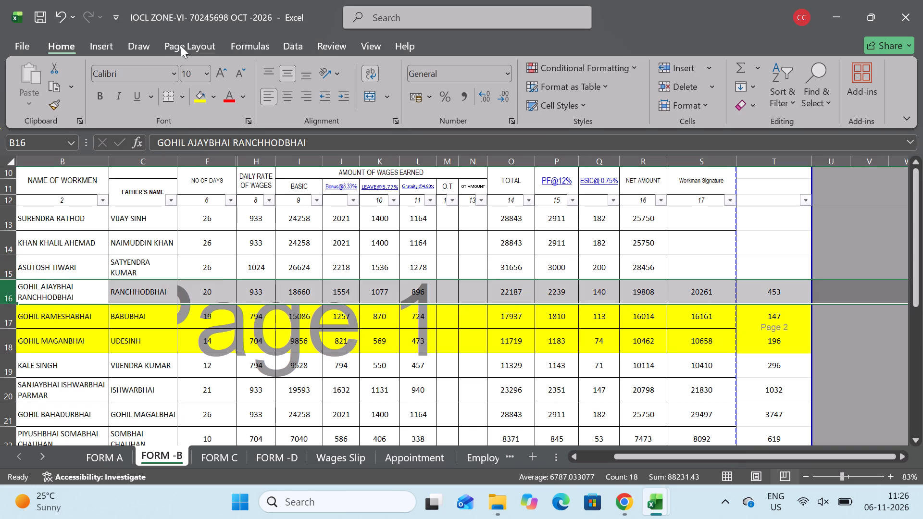
click(196, 101)
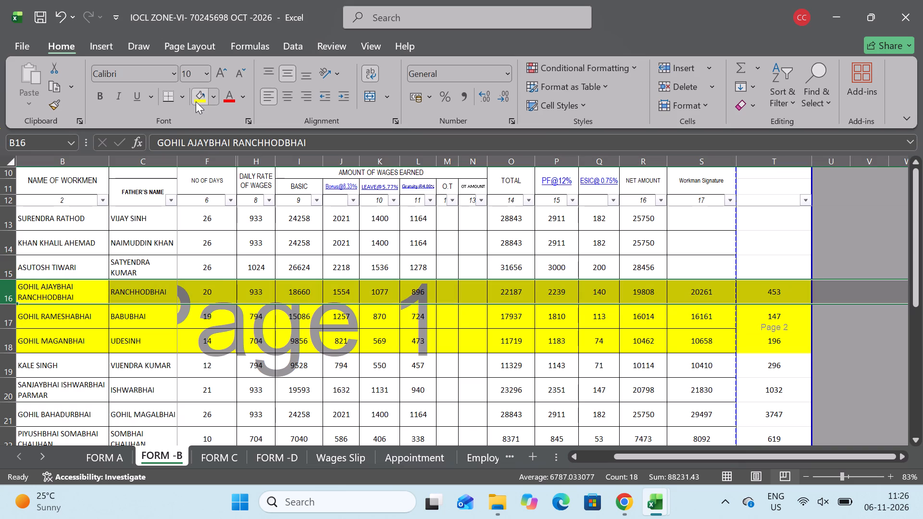
click(783, 303)
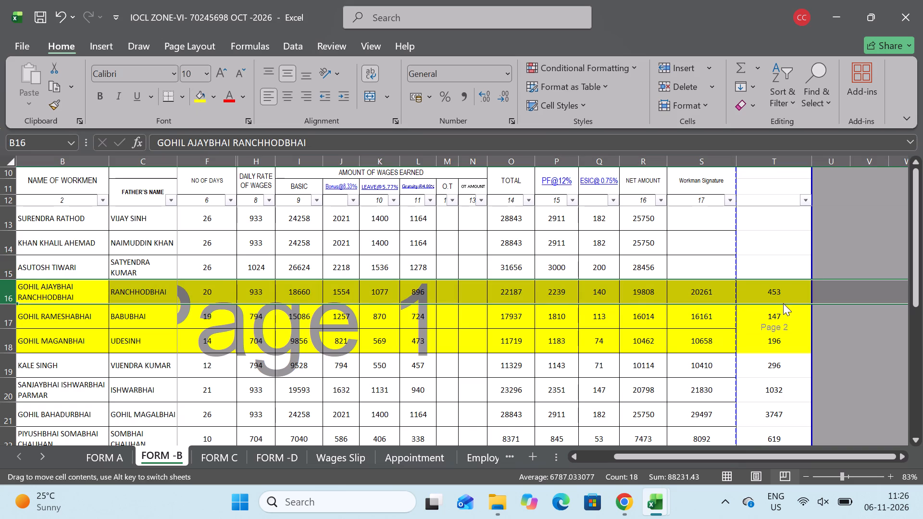
click(781, 298)
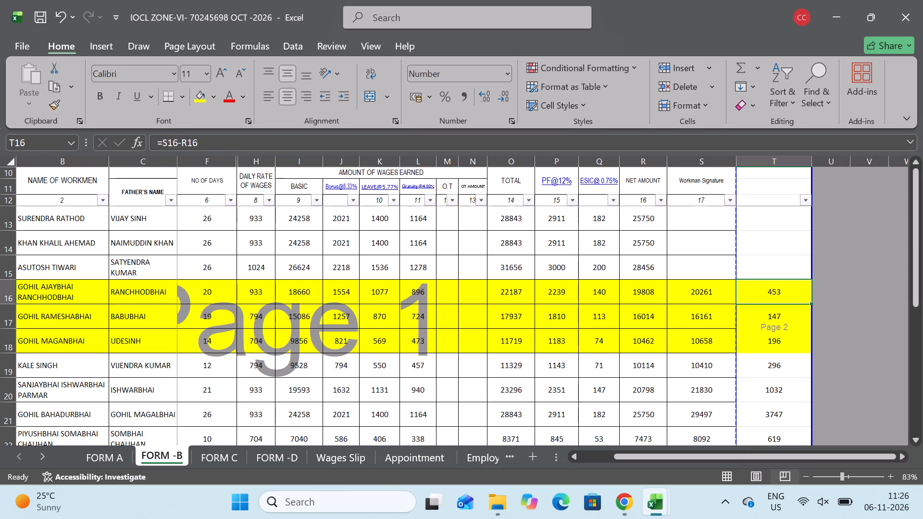
Fill the whole of worker rows 19 and 20 on the FORM -B sheet with yellow.
click(644, 363)
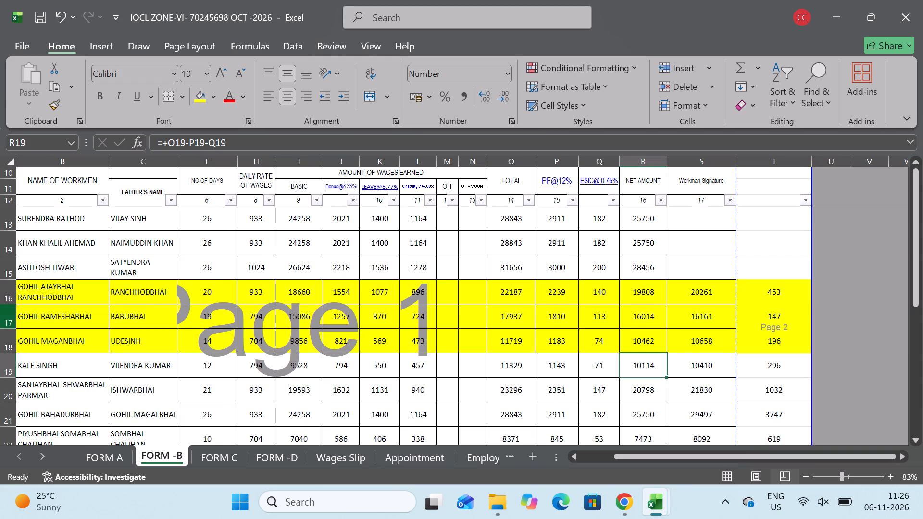
click(1, 366)
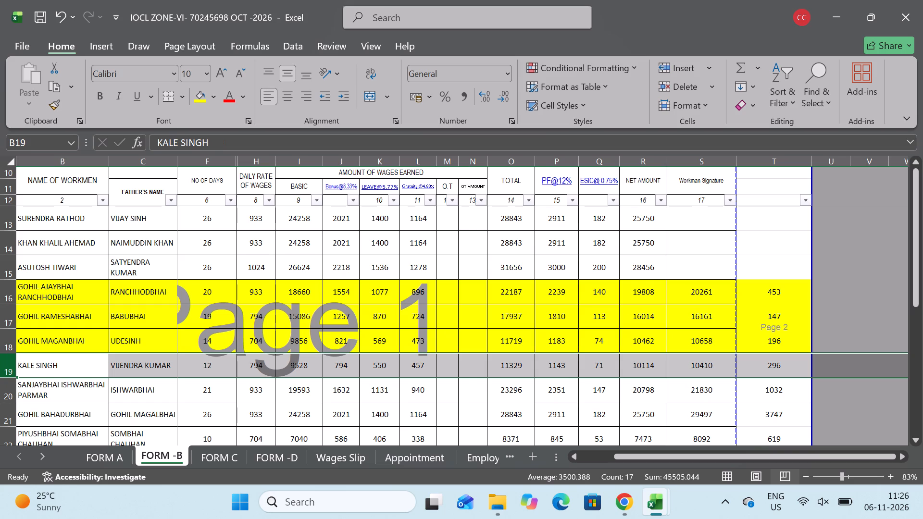
click(196, 99)
scroll(304, 247, down, 2)
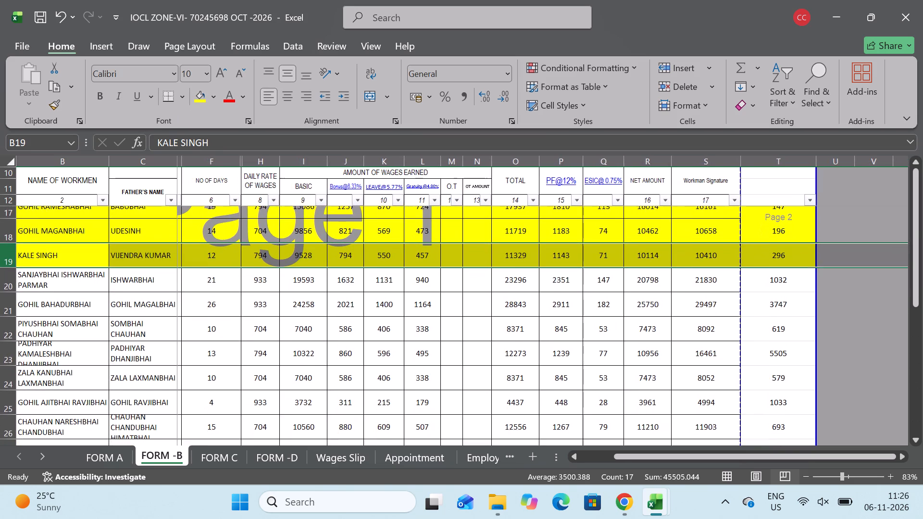
scroll(304, 247, down, 1)
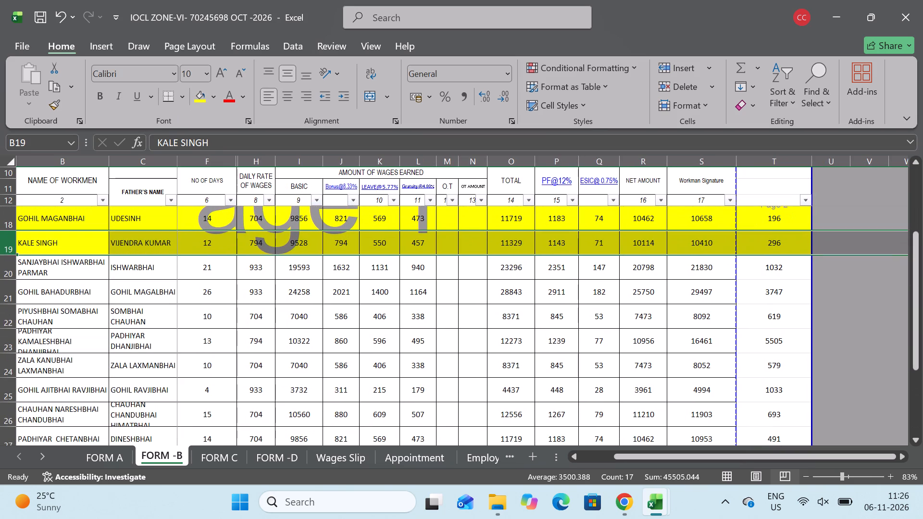
click(0, 270)
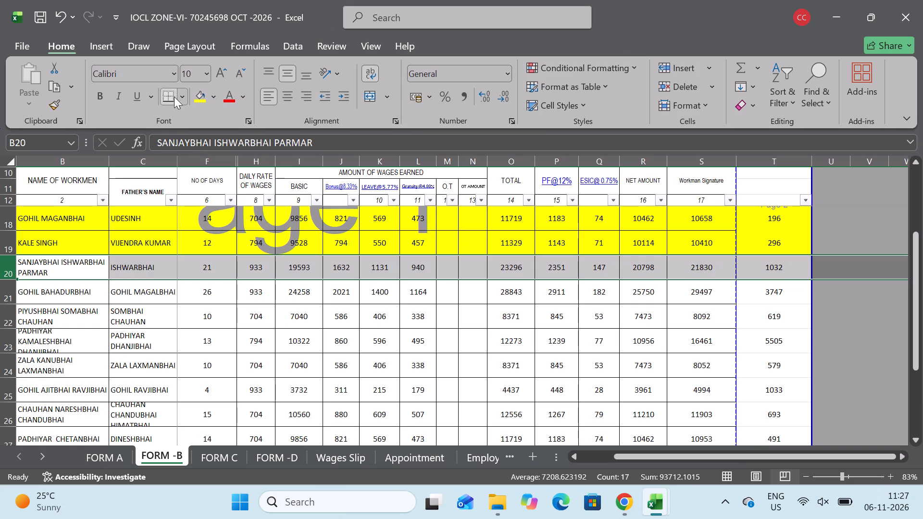
click(208, 99)
Fill rows 29 and 28, the last two worker rows above the totals on FORM -B, with yellow.
scroll(163, 282, down, 2)
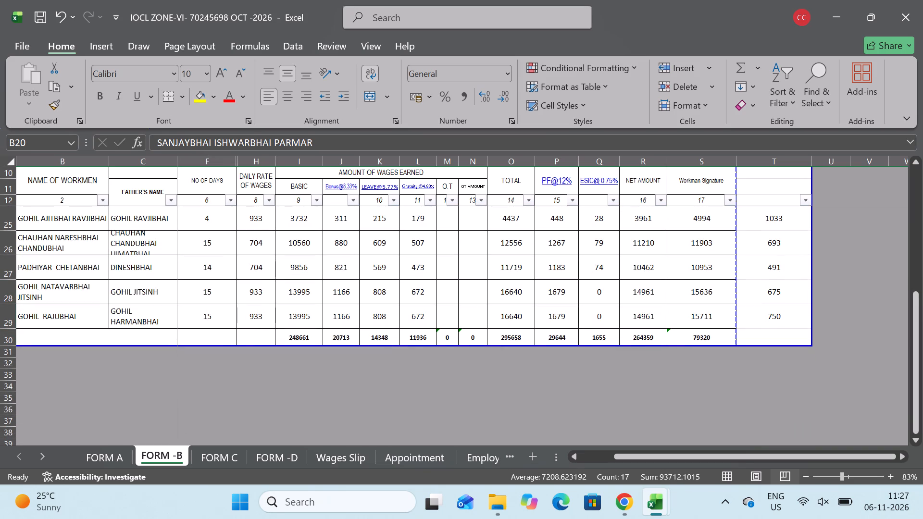
click(0, 323)
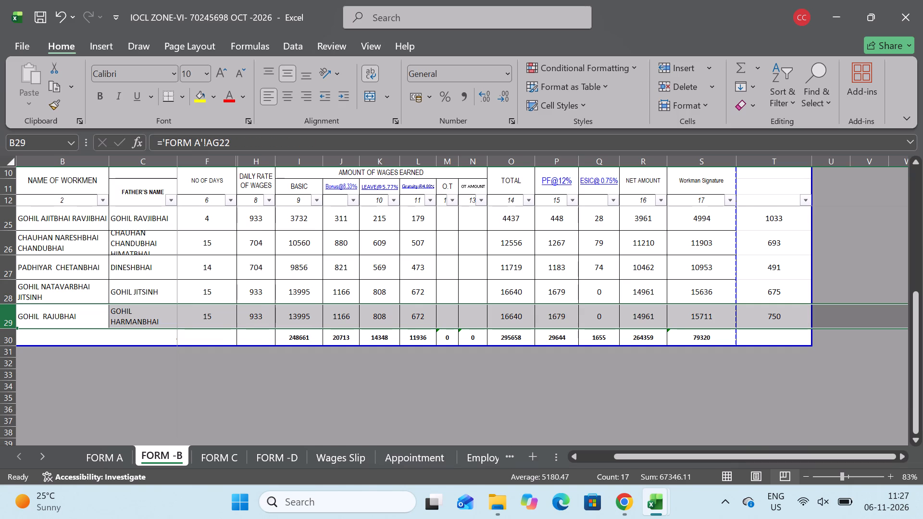
click(204, 97)
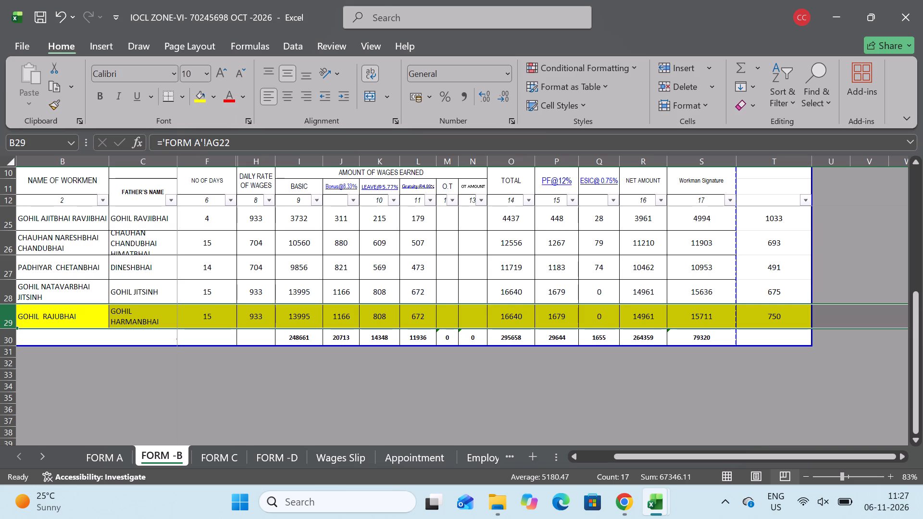
click(0, 289)
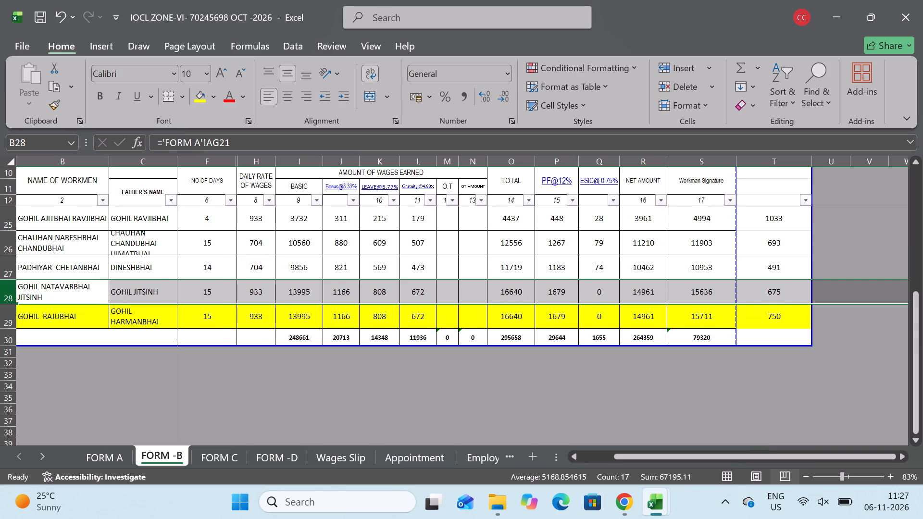
click(197, 98)
Highlight the whole of worker row 21 on the FORM -B sheet in yellow.
scroll(197, 98, up, 1)
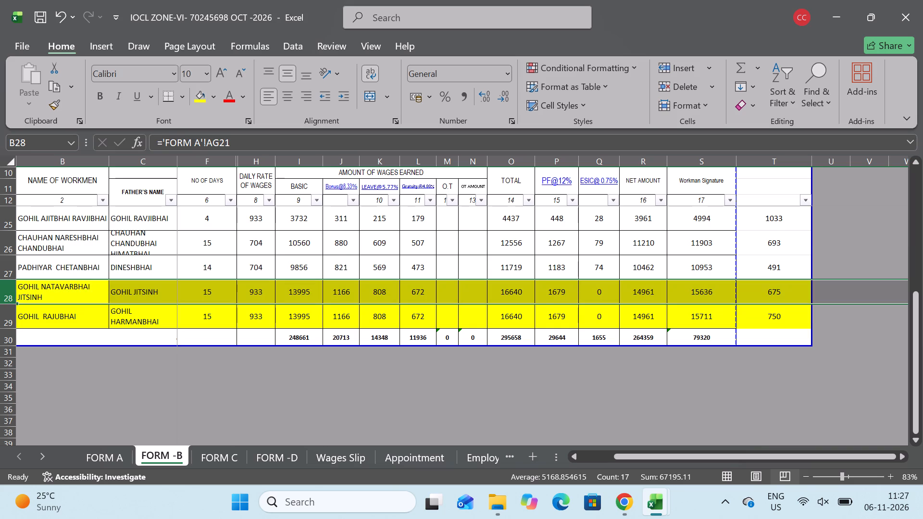
scroll(224, 235, up, 2)
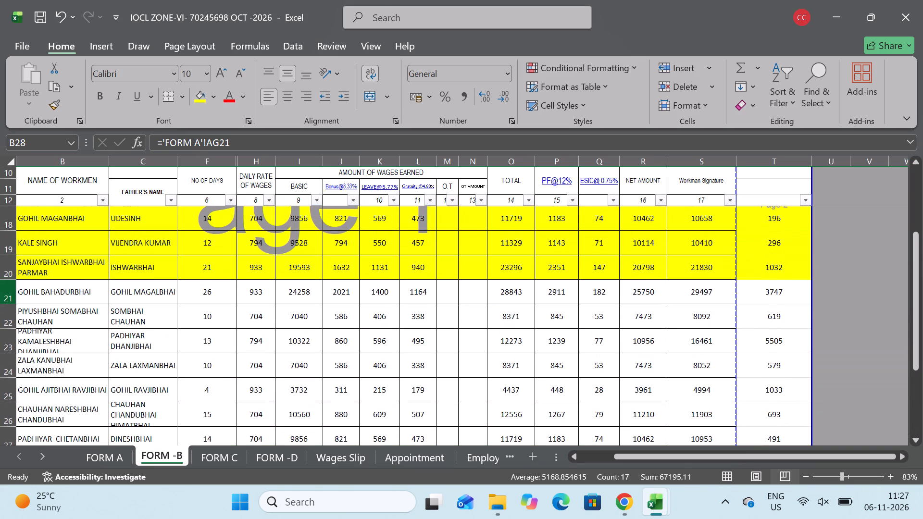
click(0, 286)
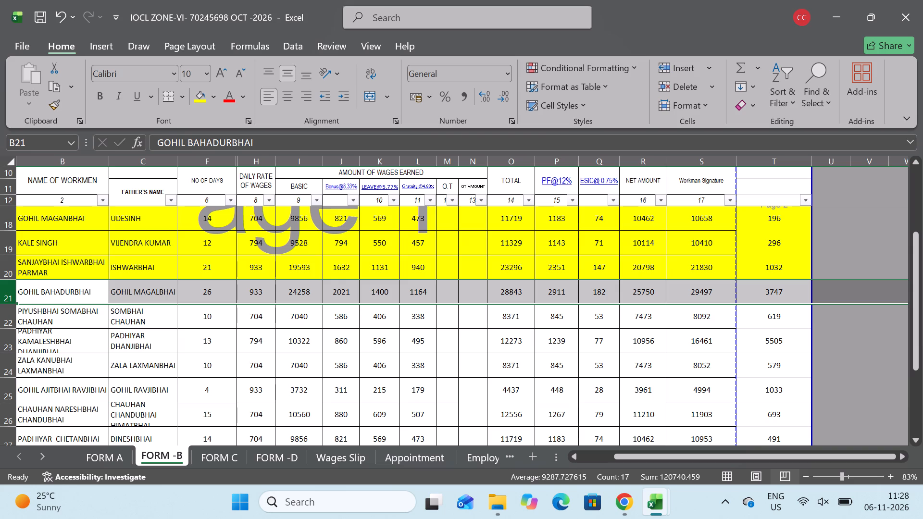
click(201, 101)
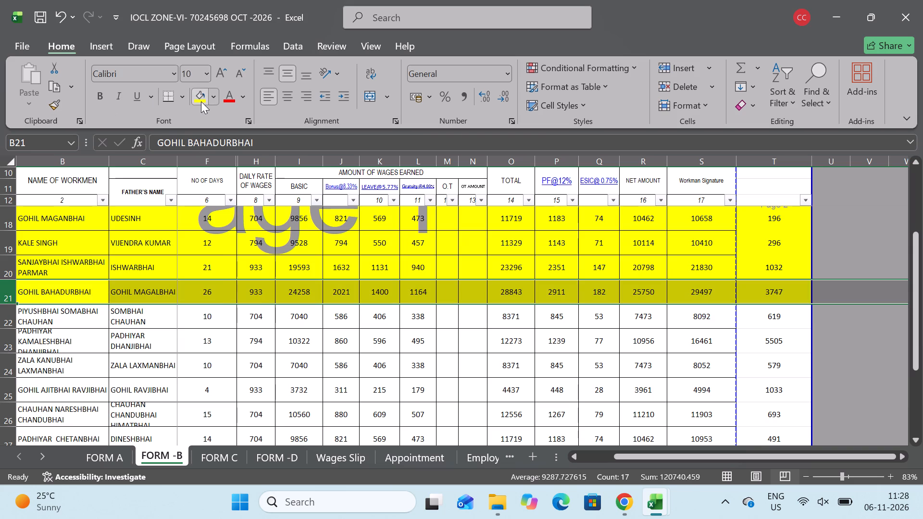
Consult FORM -B in the IOCL ES-72055015 workbook, and fill rows 22 and 23 of the IOCL ZONE-VI register with yellow.
scroll(155, 183, down, 1)
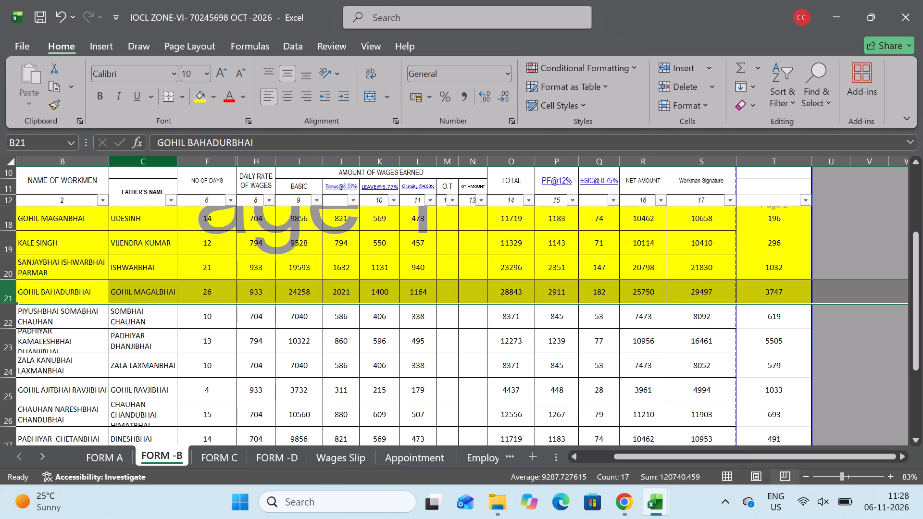
scroll(161, 165, down, 1)
scroll(177, 285, down, 1)
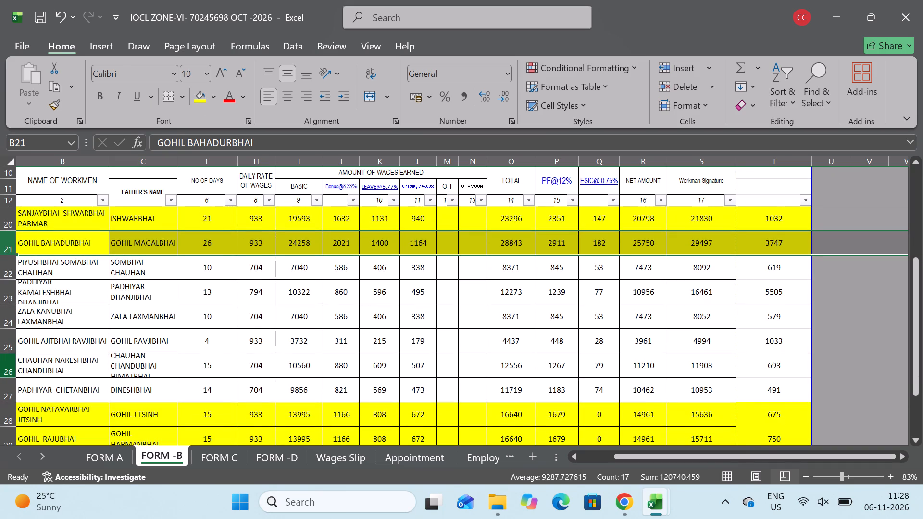
key(alt+Tab)
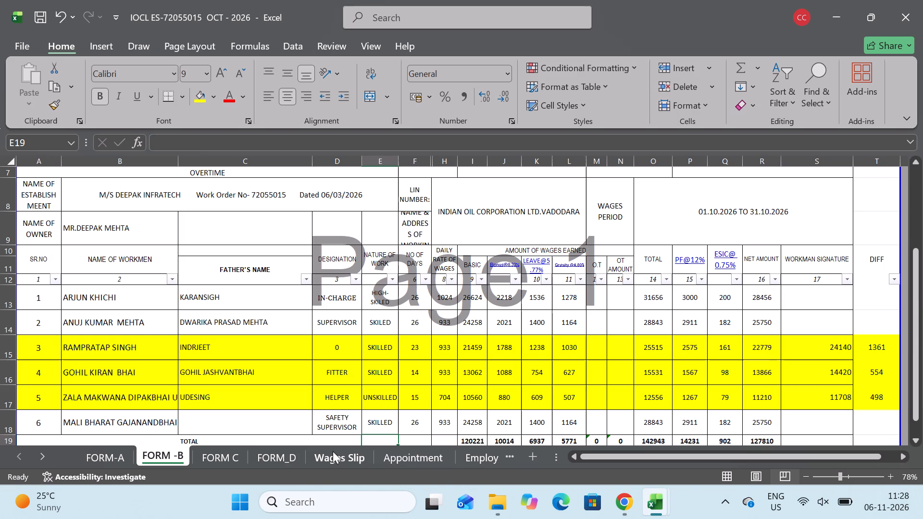
click(764, 380)
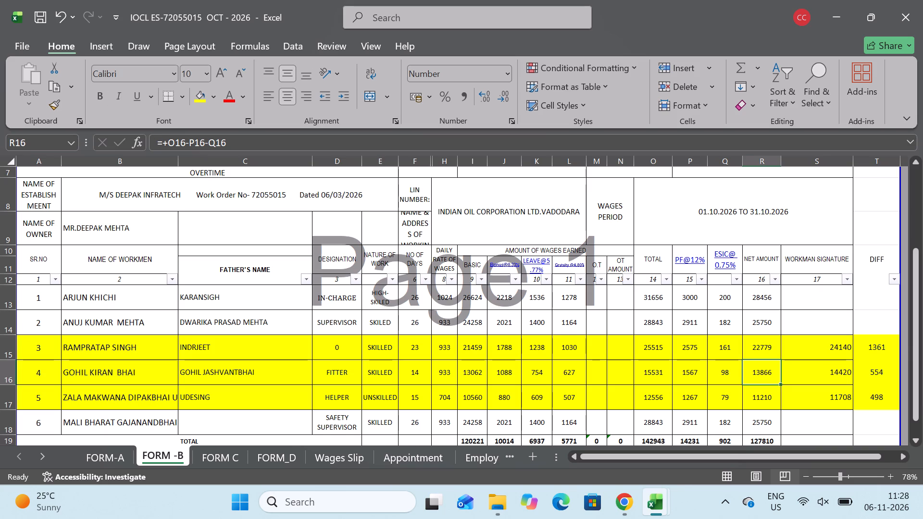
key(alt+Tab)
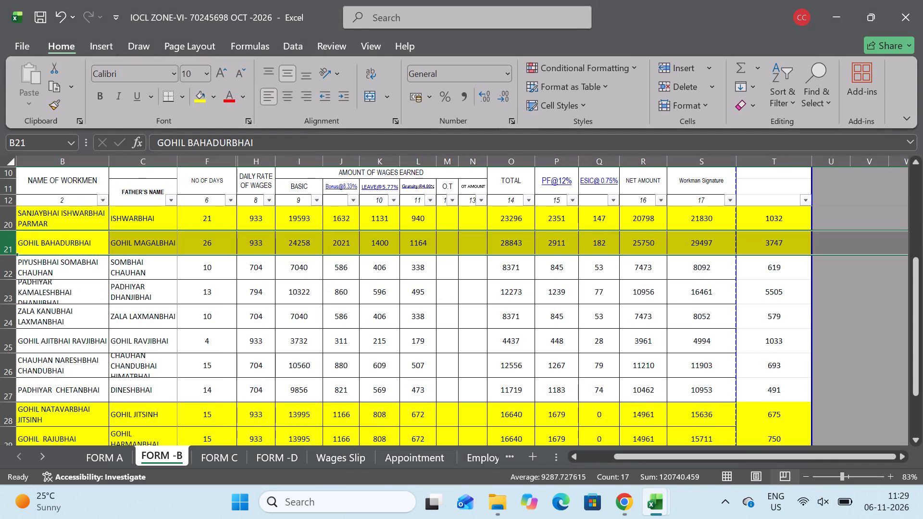
click(0, 263)
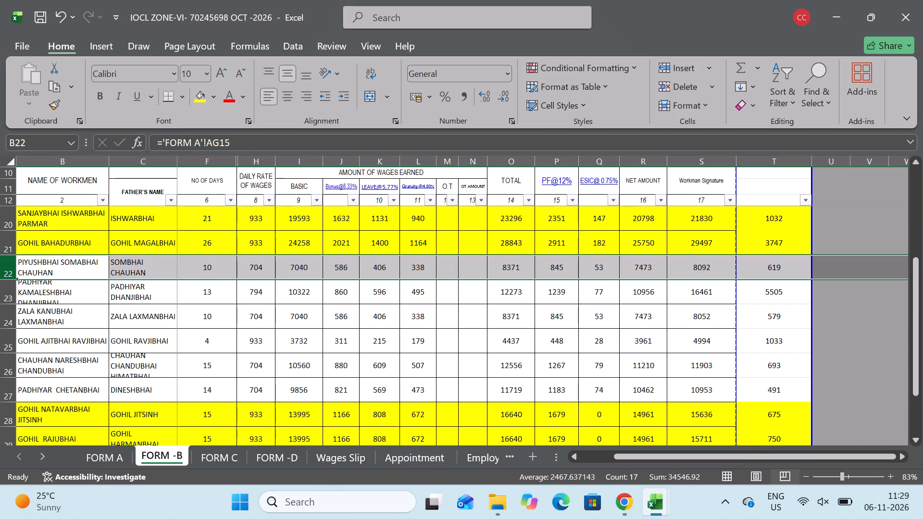
click(196, 97)
click(0, 289)
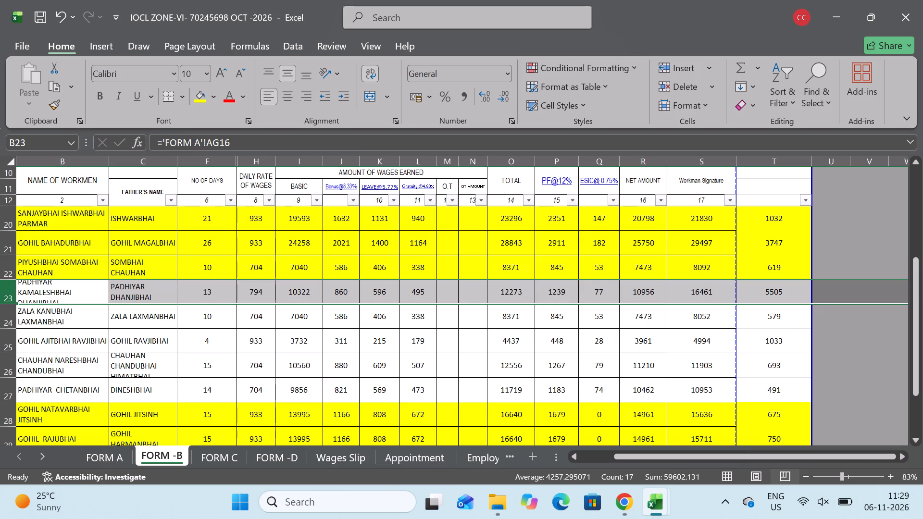
click(197, 99)
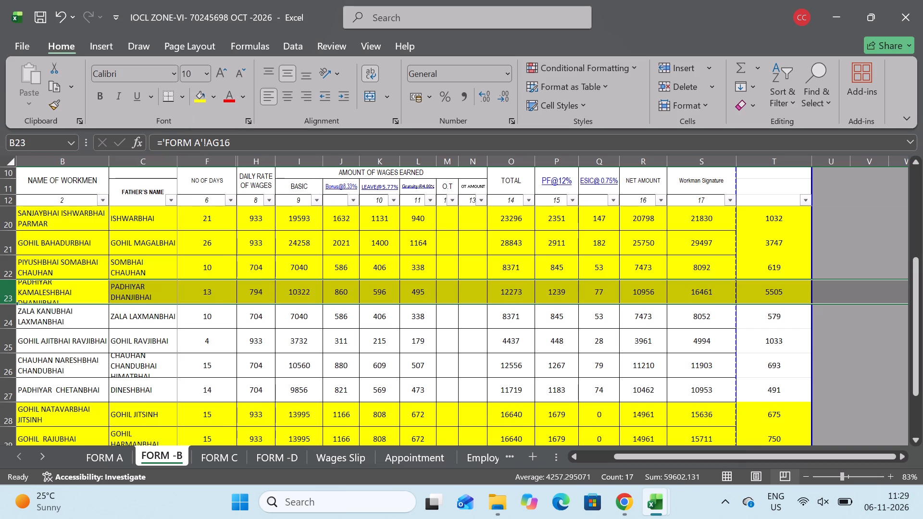
Examine row 17 of FORM -B in the IOCL ES-72055015 workbook, and return to review rows 22 to 30 of the IOCL ZONE-VI register.
key(alt+Tab)
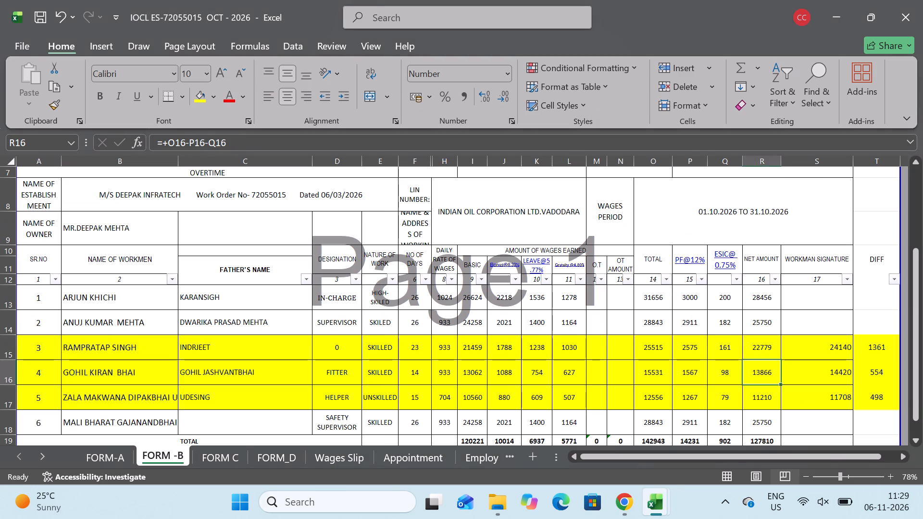
click(1, 398)
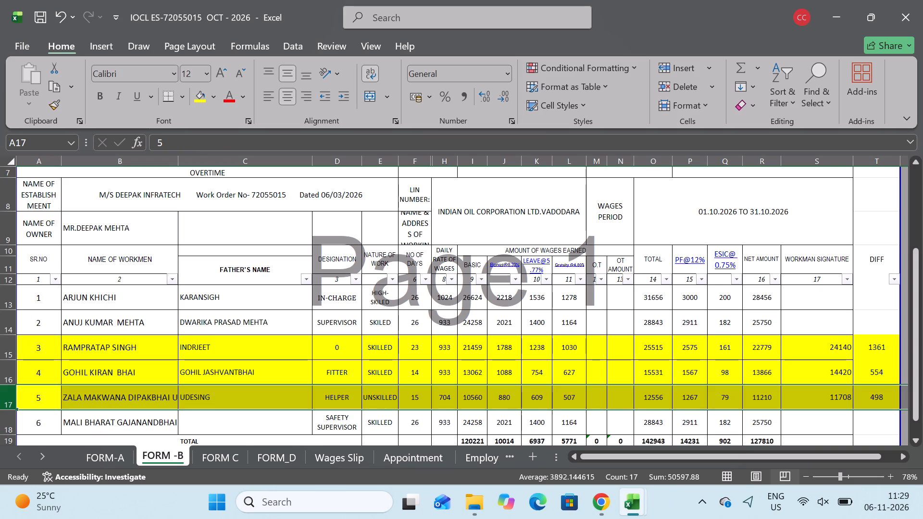
key(alt+Tab)
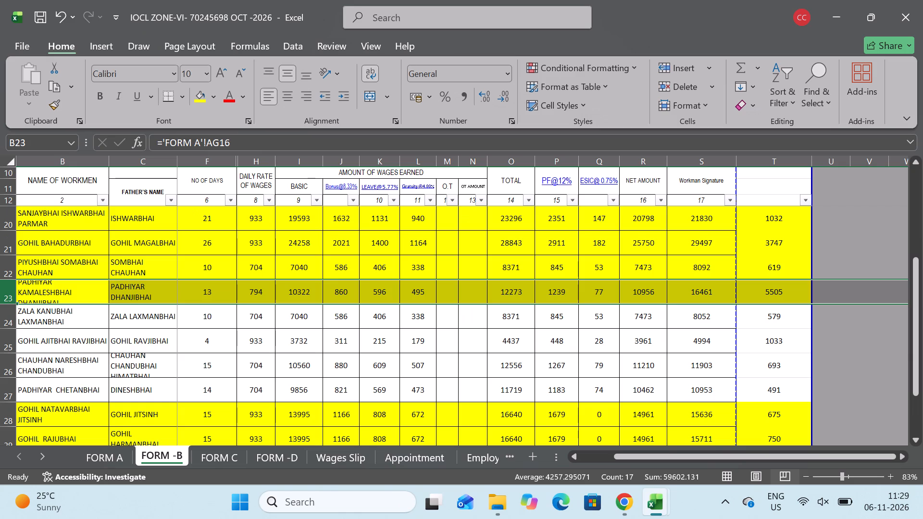
scroll(1, 398, left, 1)
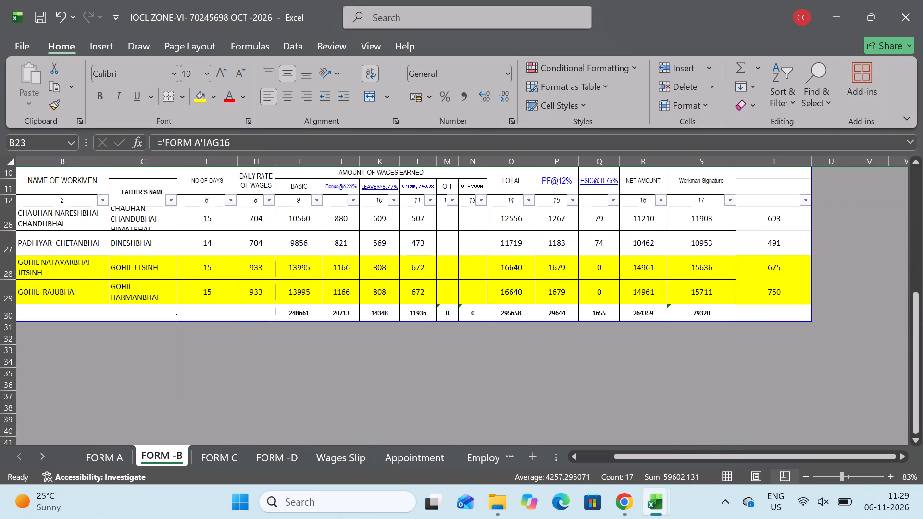
scroll(1, 398, left, 1)
scroll(1, 398, up, 3)
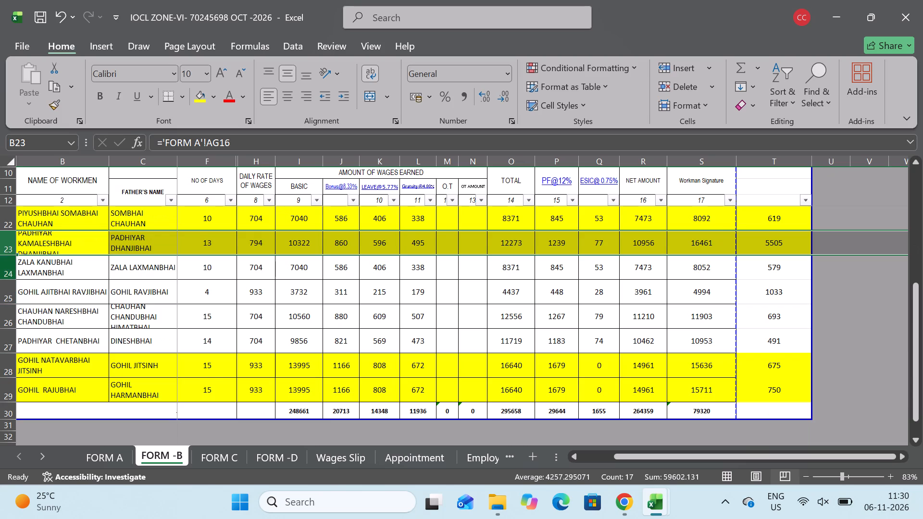
Fill worker rows 24, 25, 26 and 27 of FORM -B in the IOCL ZONE-VI register with yellow, and save the workbook.
click(0, 265)
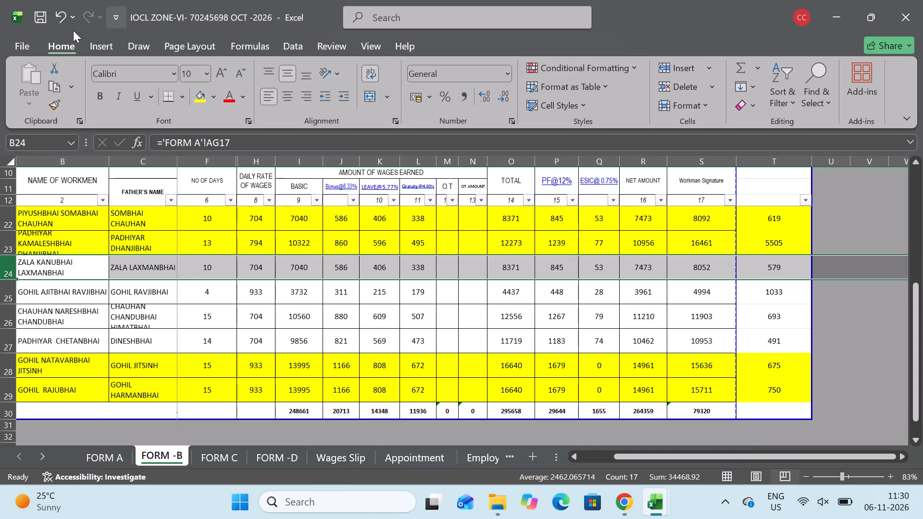
click(202, 93)
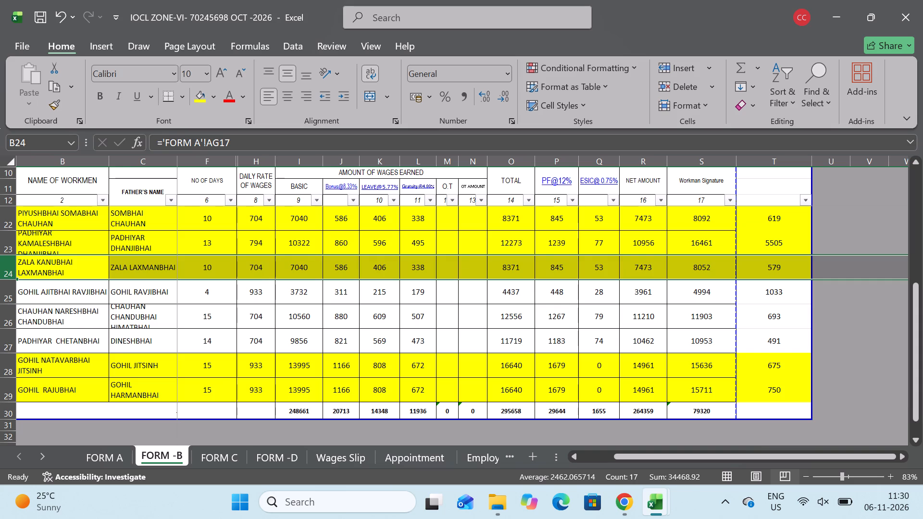
click(10, 296)
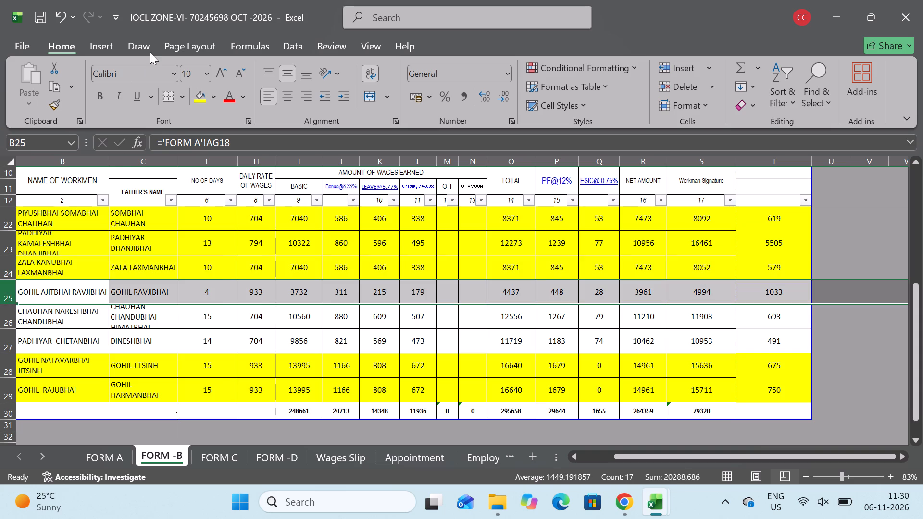
click(195, 97)
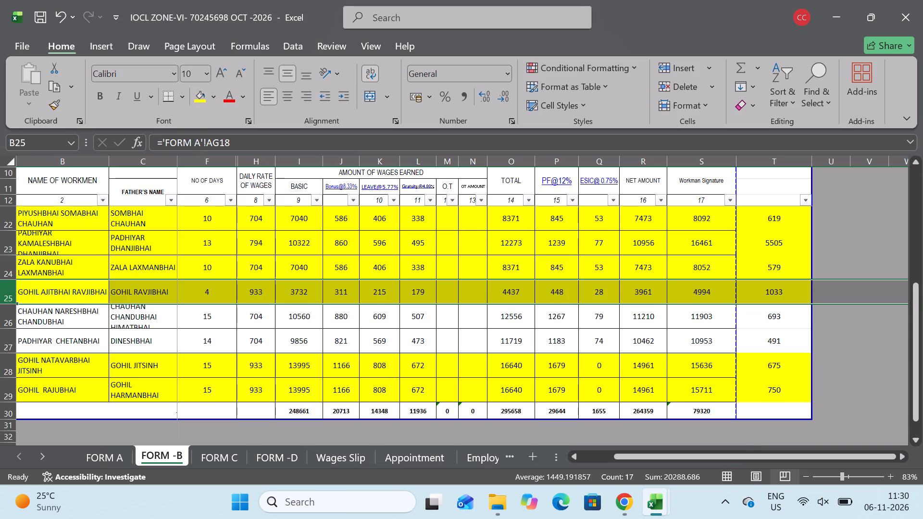
key(alt+Tab)
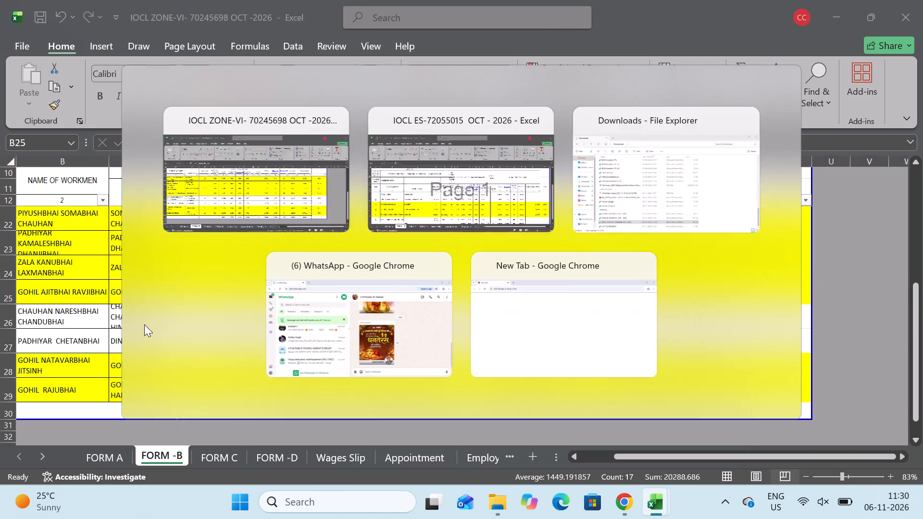
key(alt+Tab)
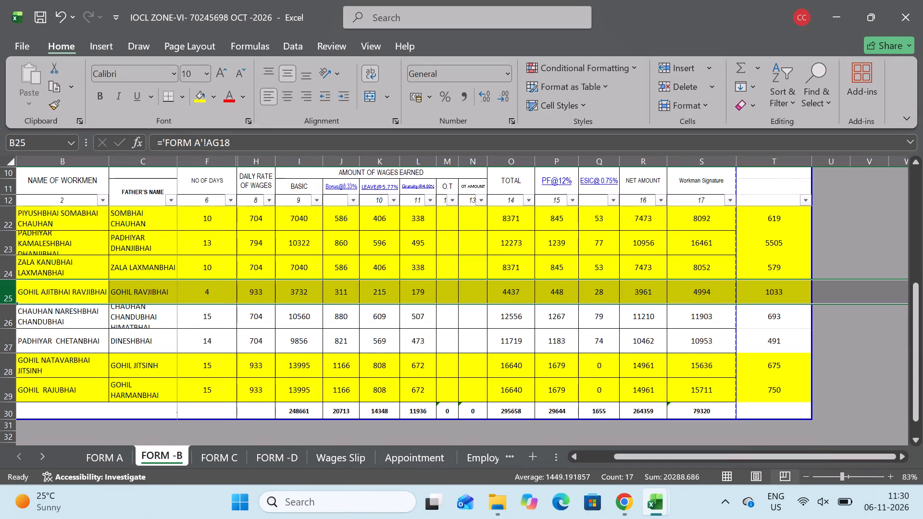
click(0, 320)
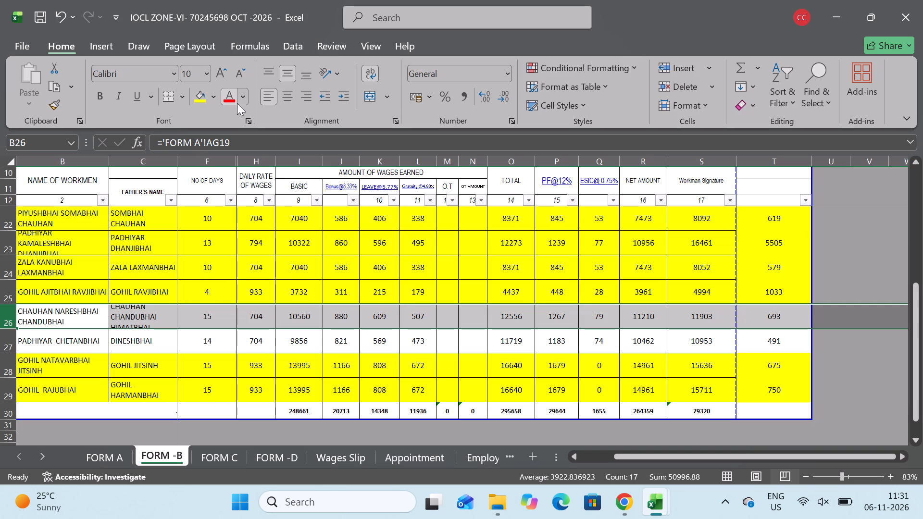
click(198, 98)
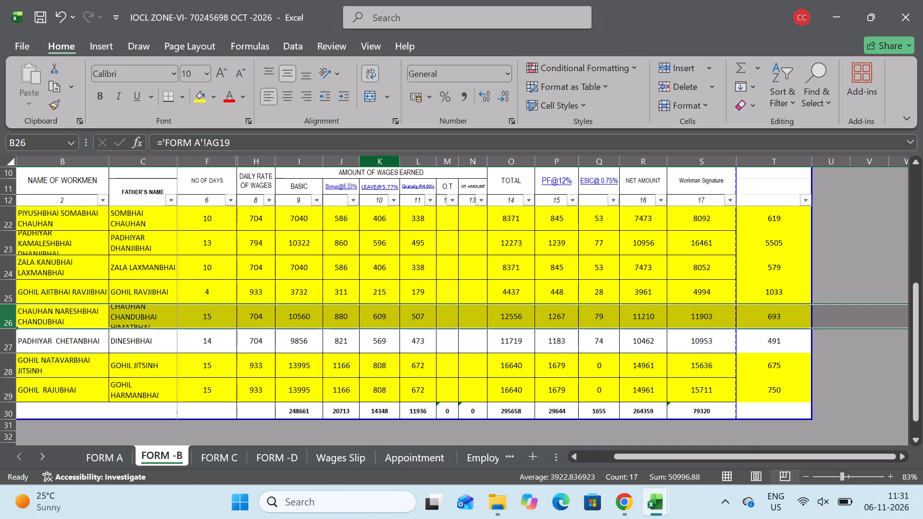
click(3, 346)
click(197, 94)
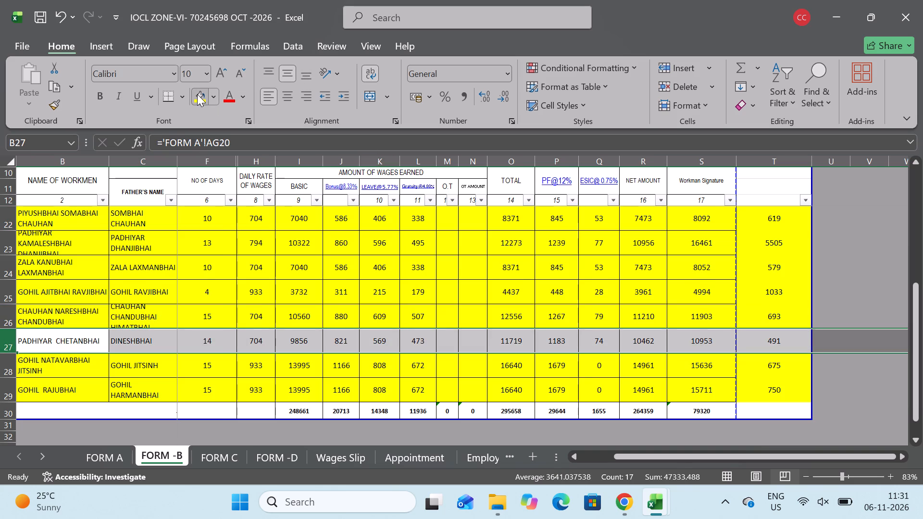
key(ctrl+s)
Consult FORM -B in the IOCL ES-72055015 workbook, and return to the IOCL ZONE-VI register.
key(alt+Tab)
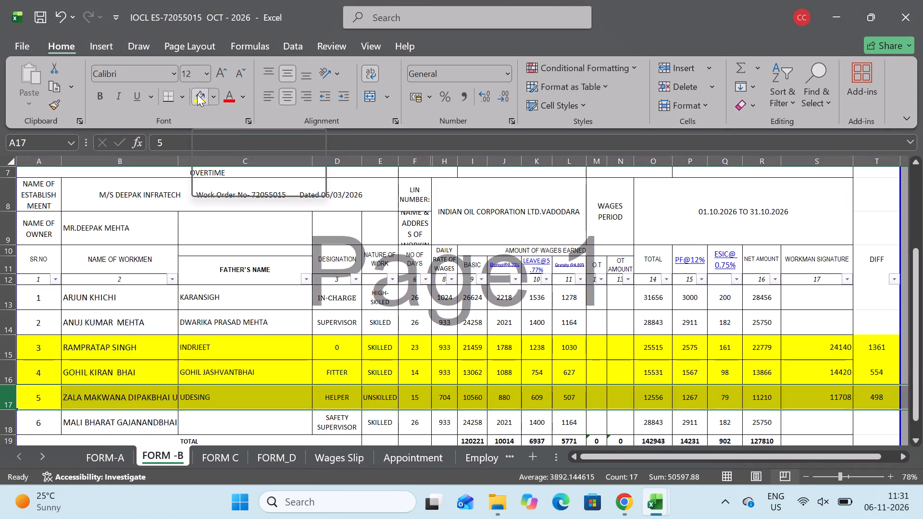
key(alt+Tab)
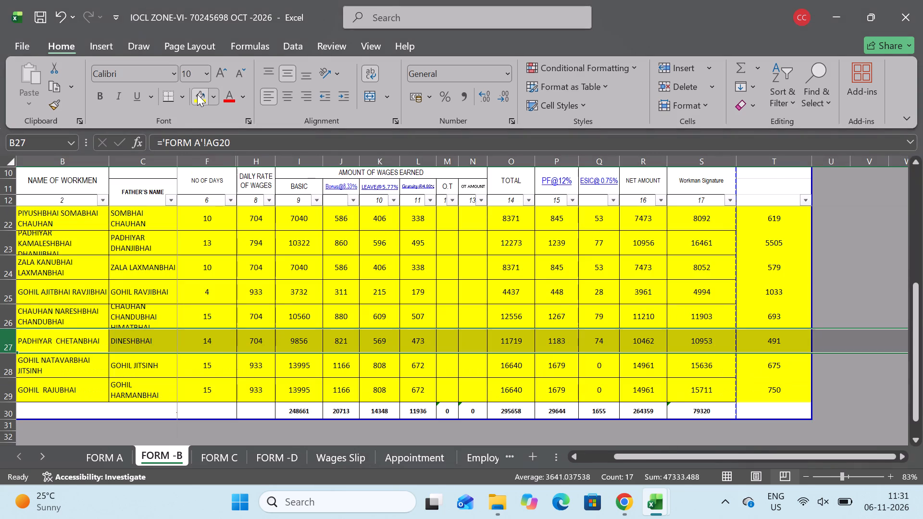
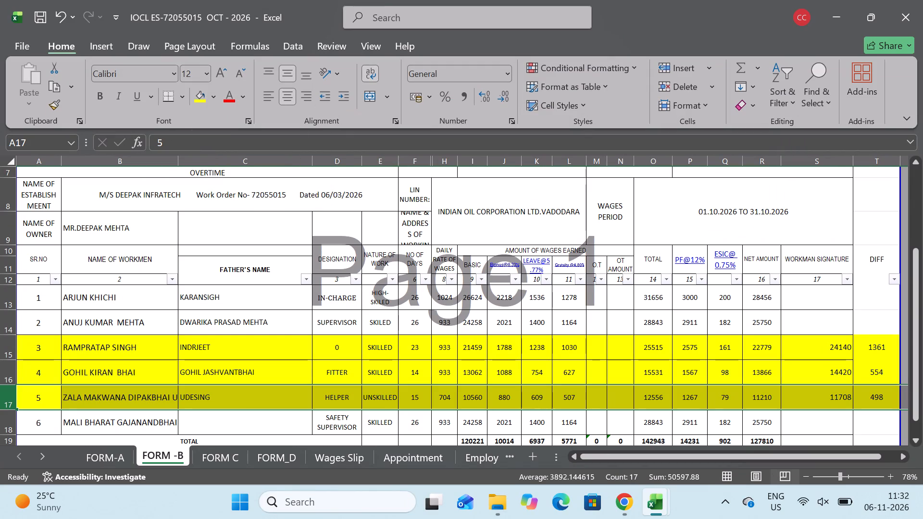
Check the net amount and DIFF cells of row 15 in FORM -B, and save the IOCL ES-72055015 workbook.
click(766, 355)
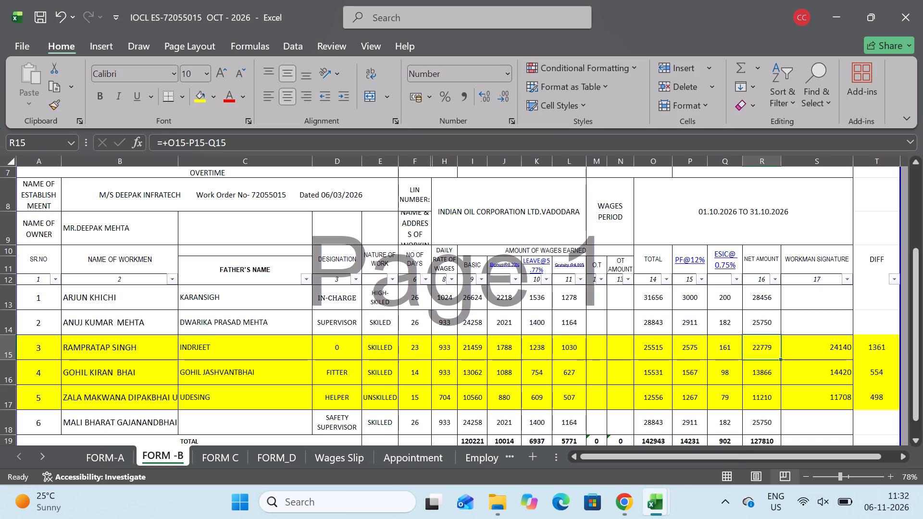
click(878, 348)
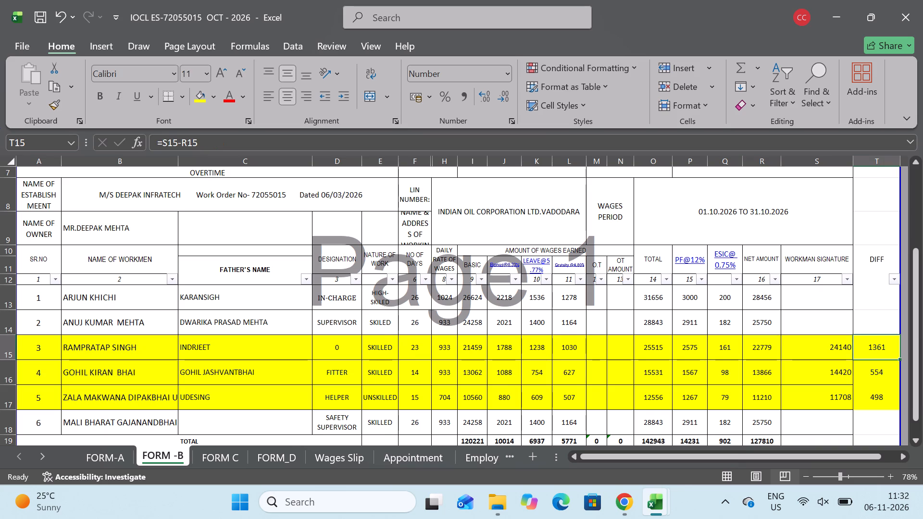
click(43, 21)
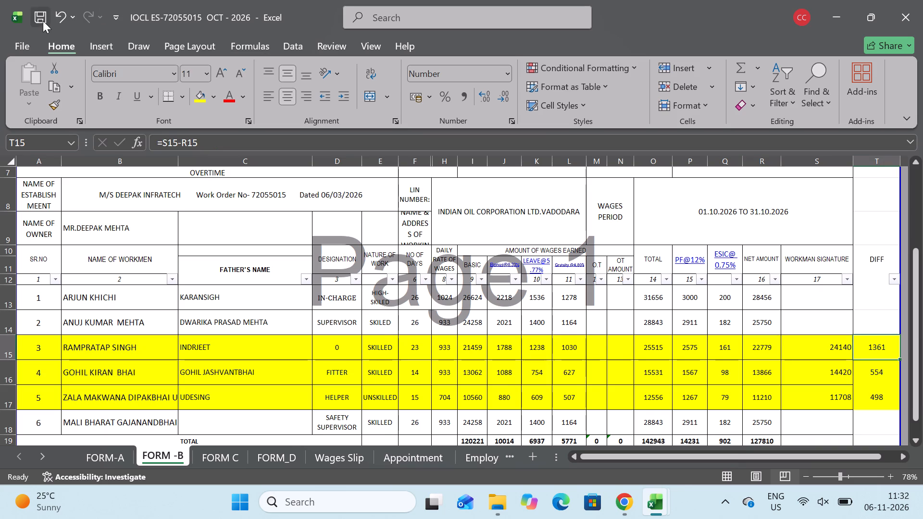
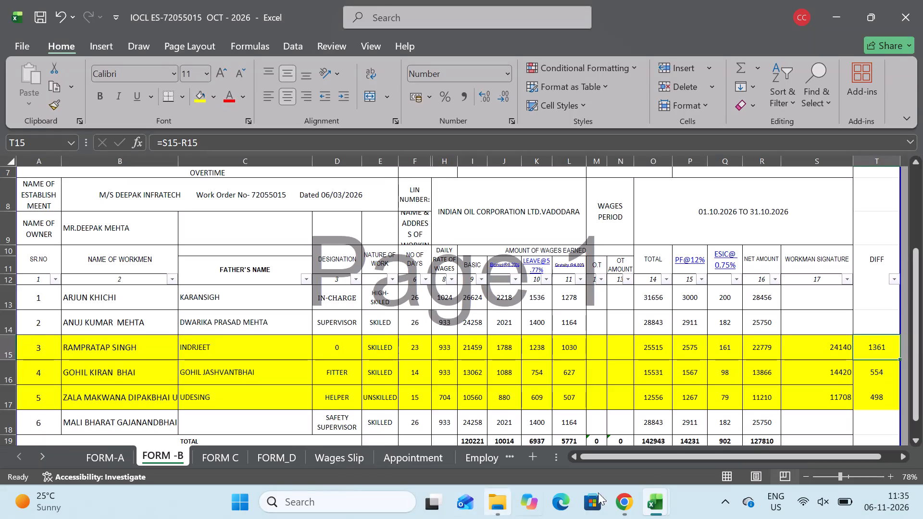
Switch to Chrome, search Google for the bank code UBIN0569883, read the full AI overview, and close the browser.
click(633, 508)
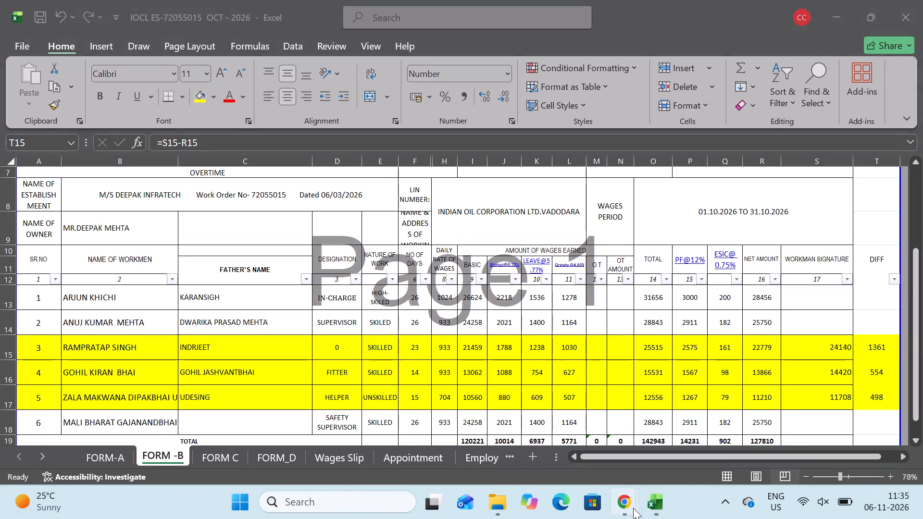
click(576, 425)
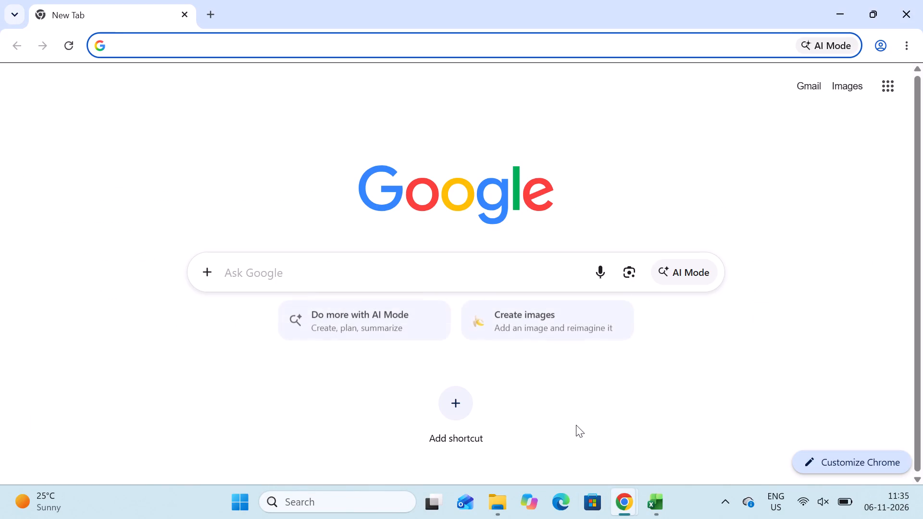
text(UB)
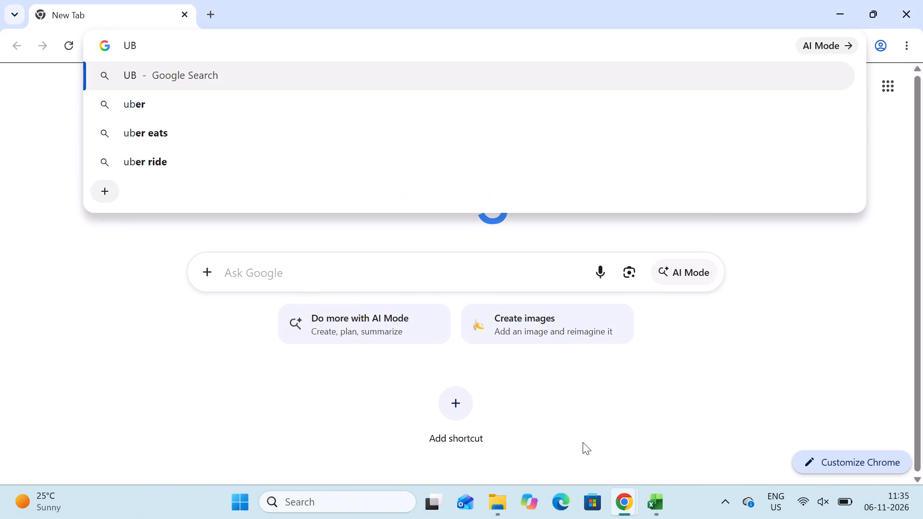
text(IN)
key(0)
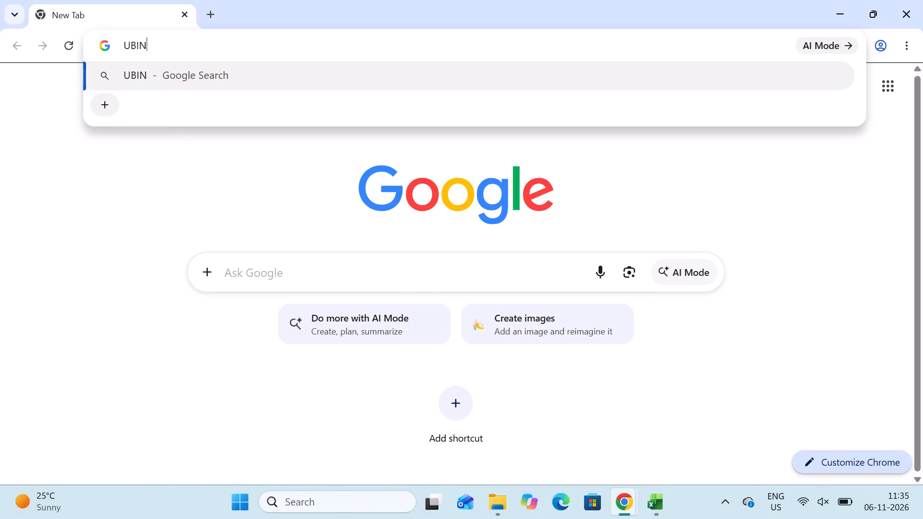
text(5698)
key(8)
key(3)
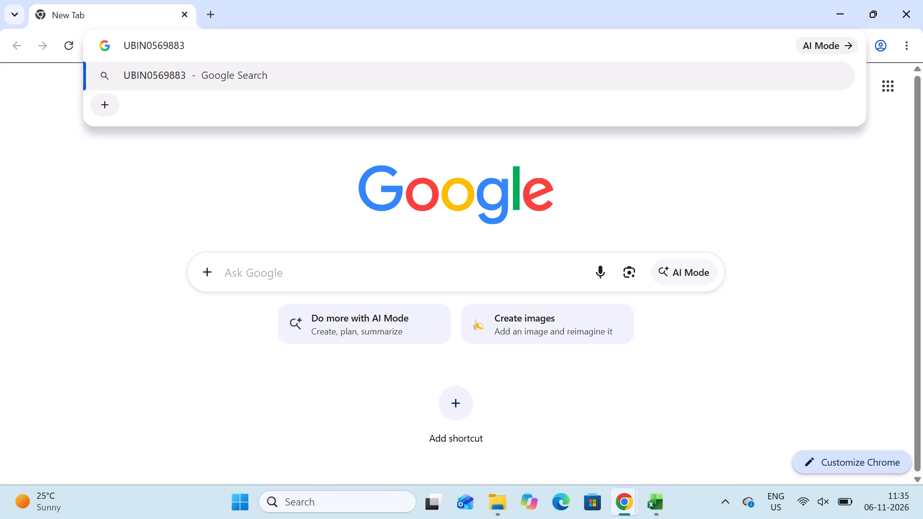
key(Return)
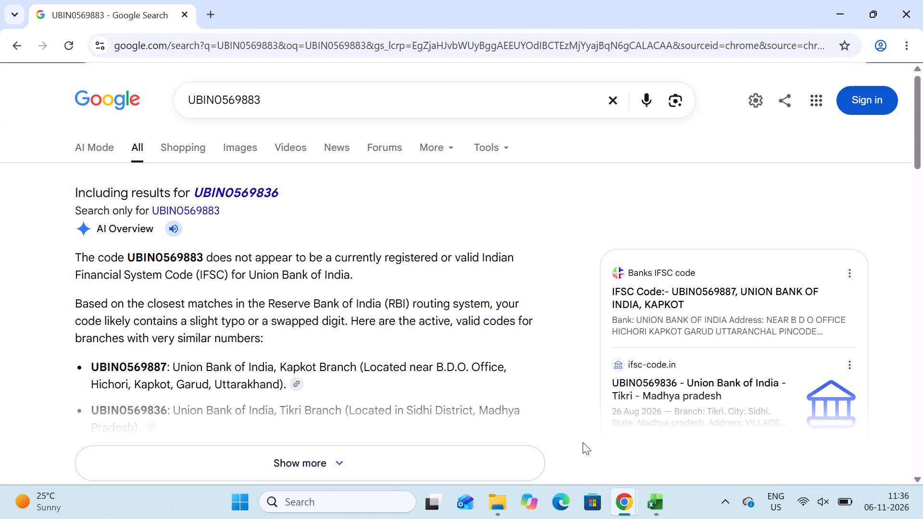
scroll(583, 442, down, 2)
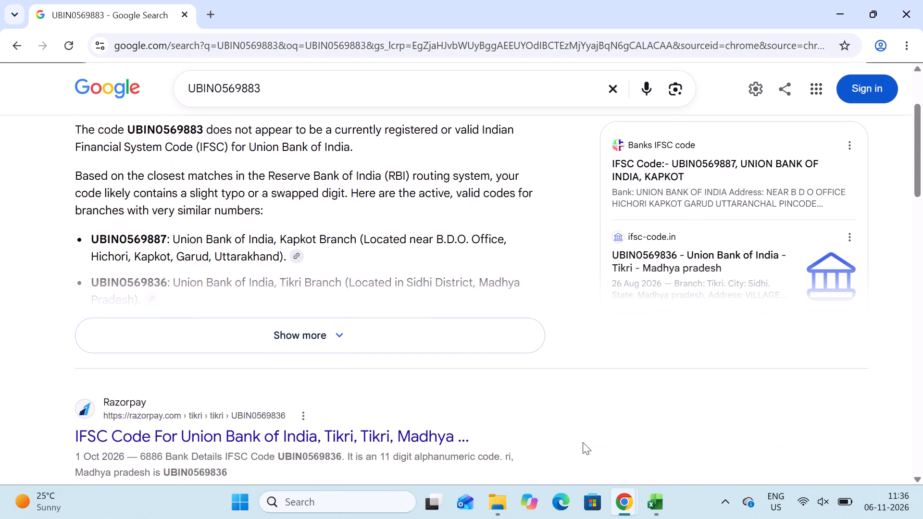
click(328, 336)
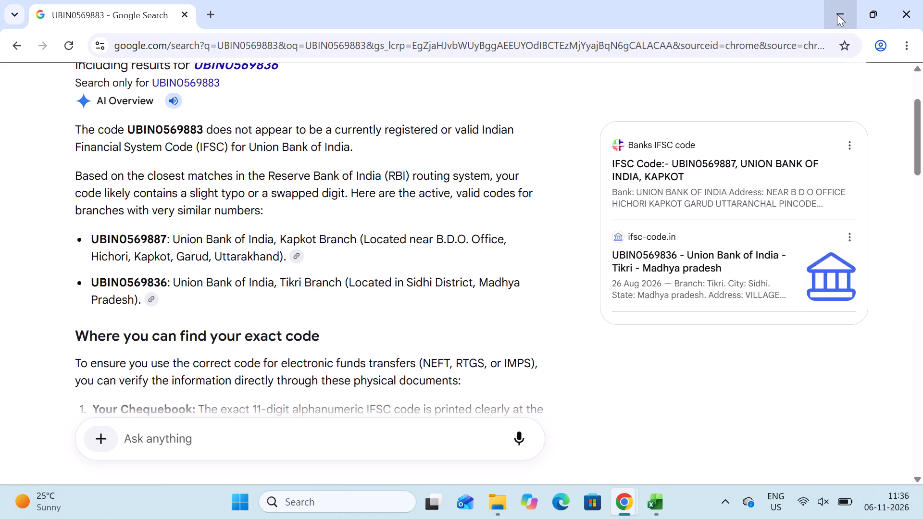
click(904, 16)
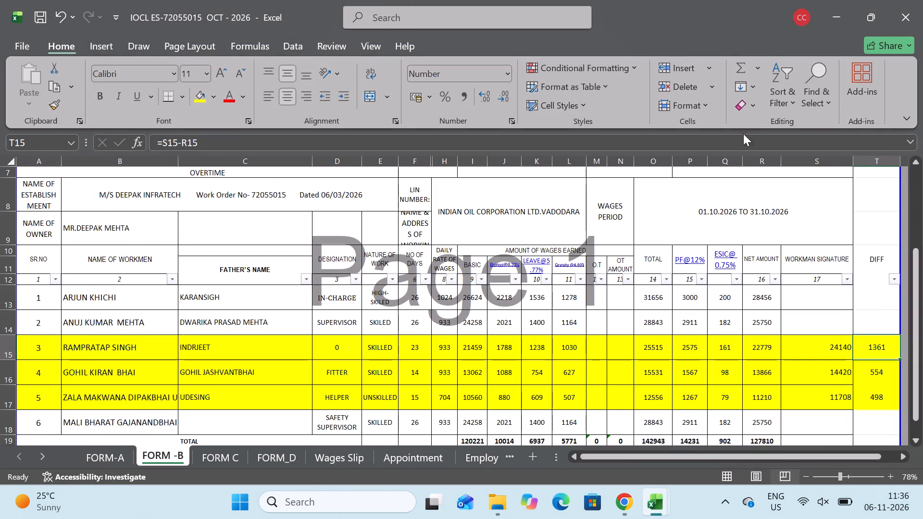
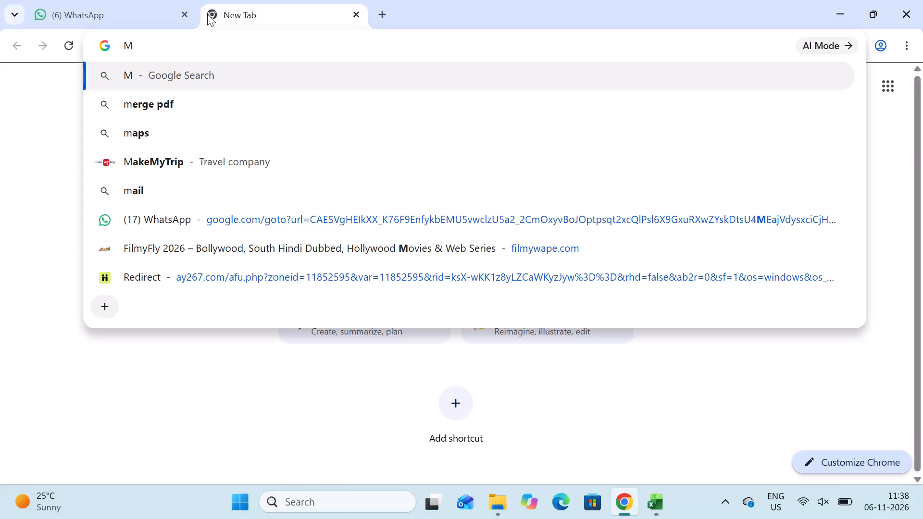
Clear the letter M from the new tab's address bar.
key(BackSpace)
key(BackSpace)
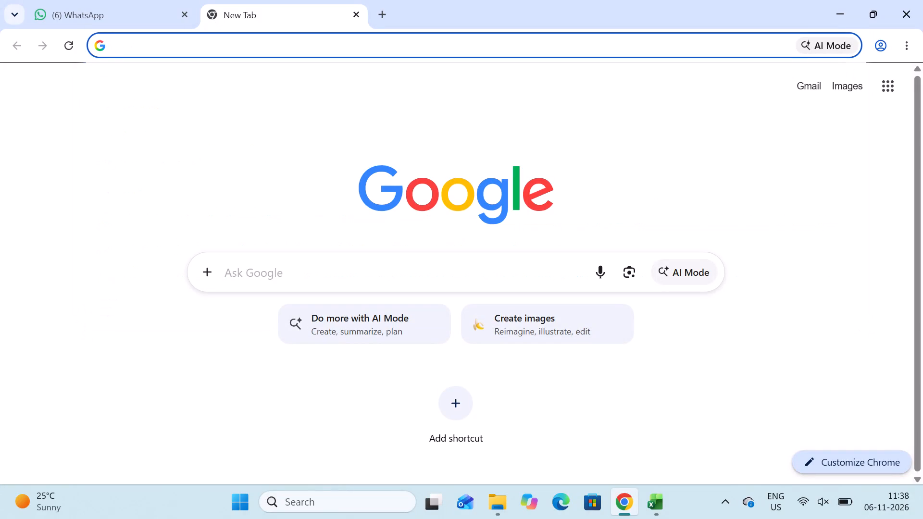
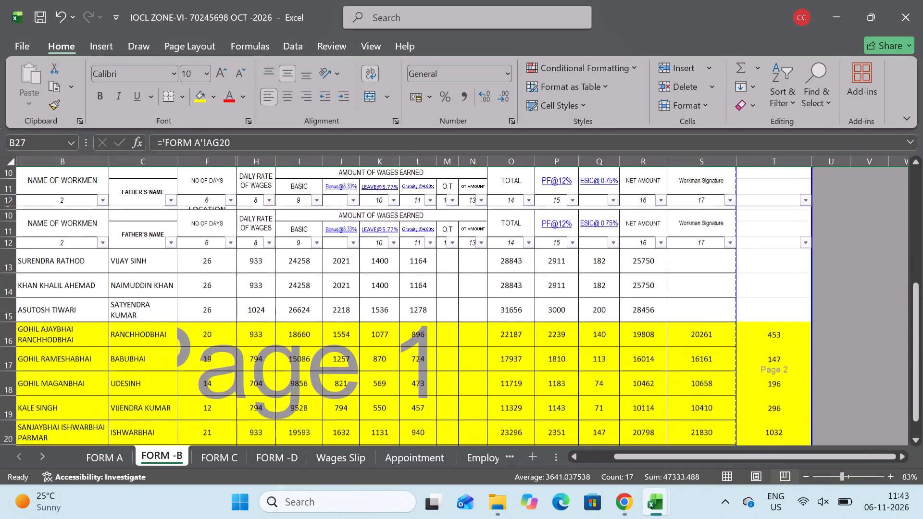
Check the Workman Signature cell of worker row 17 in FORM -B of the IOCL ZONE-VI register.
scroll(652, 250, down, 1)
click(702, 321)
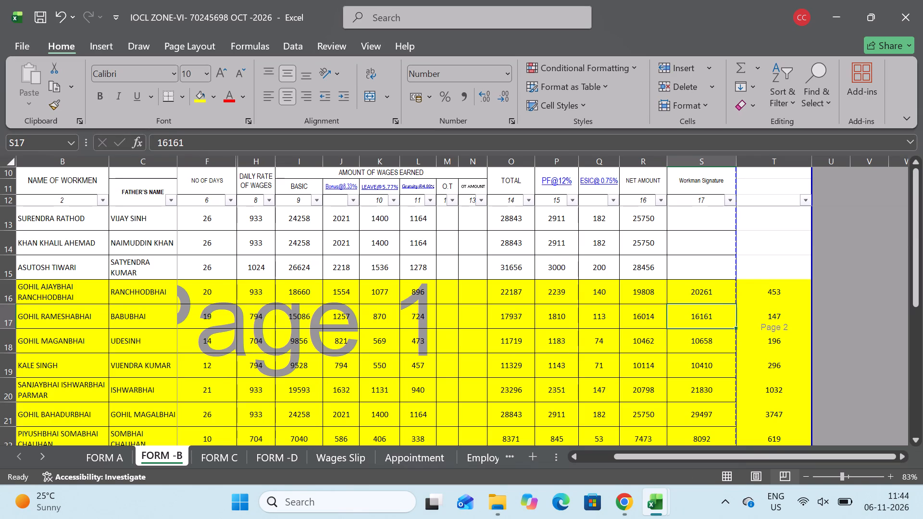
Set the Workman Signature column value in row 17 of the FORM -B register to 16061 and save the workbook.
key(1)
text(6061)
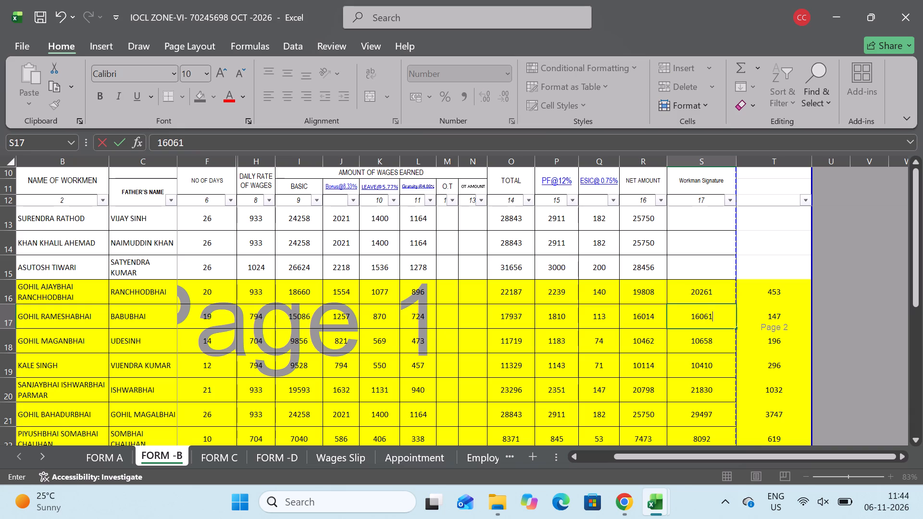
key(Return)
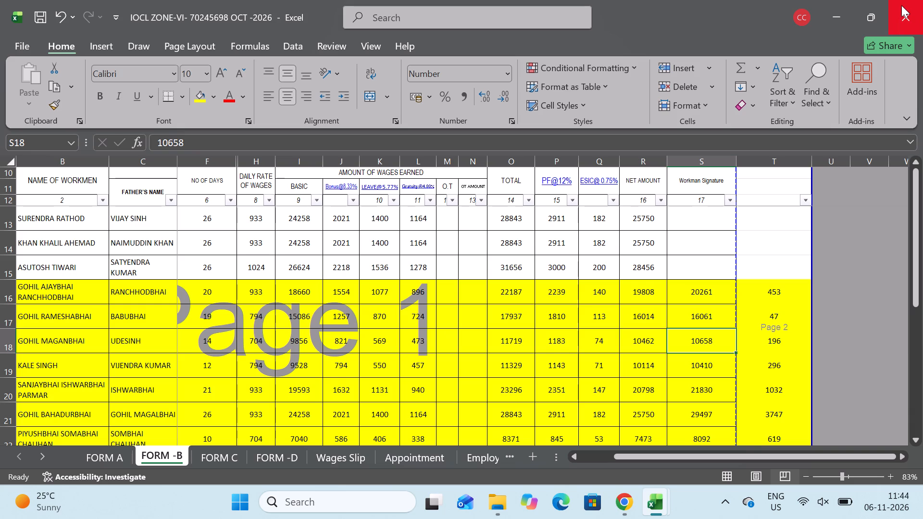
key(ctrl+s)
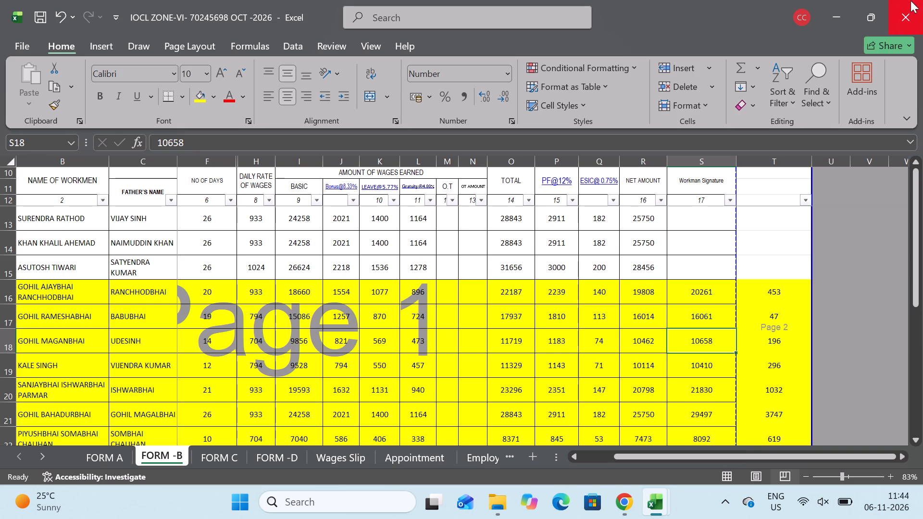
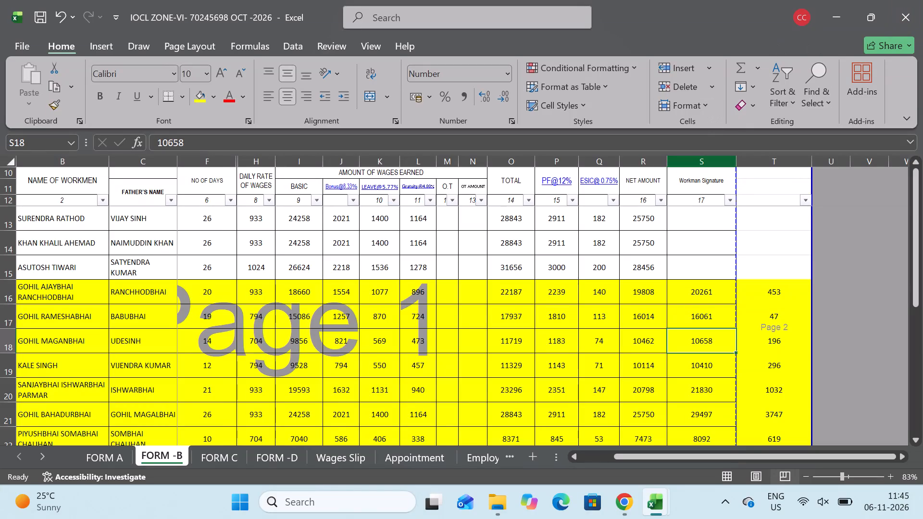
Close the IOCL ZONE-VI- 70245698 and IOCL ES-72055015 October 2026 workbooks.
click(908, 16)
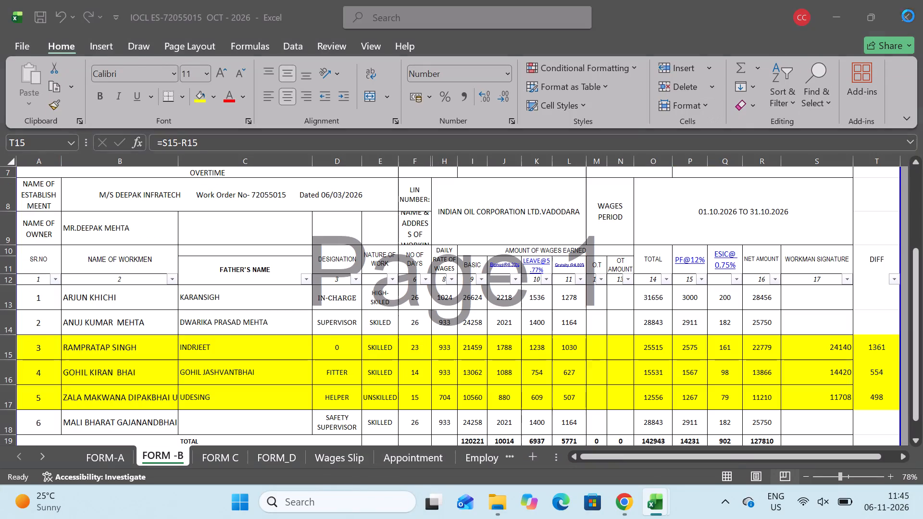
click(908, 16)
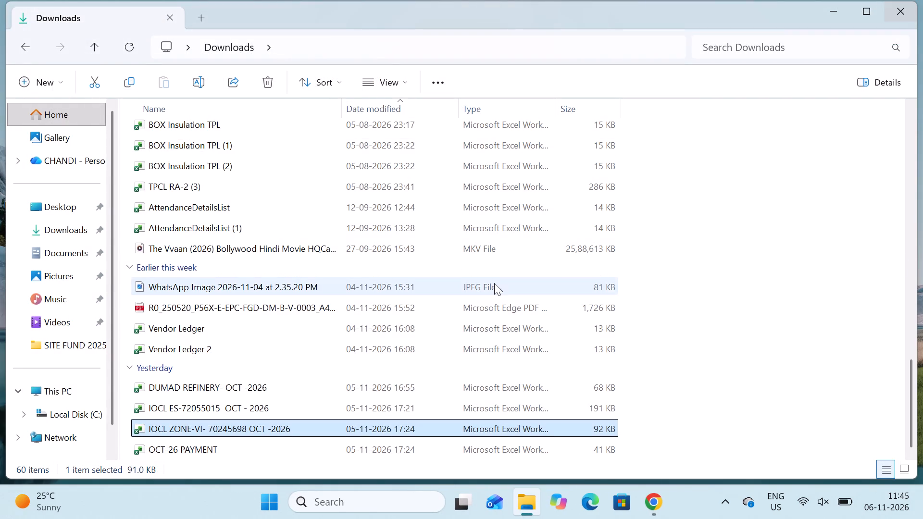
Open the OCT-26 PAYMENT workbook from the Downloads folder.
triple_click(291, 442)
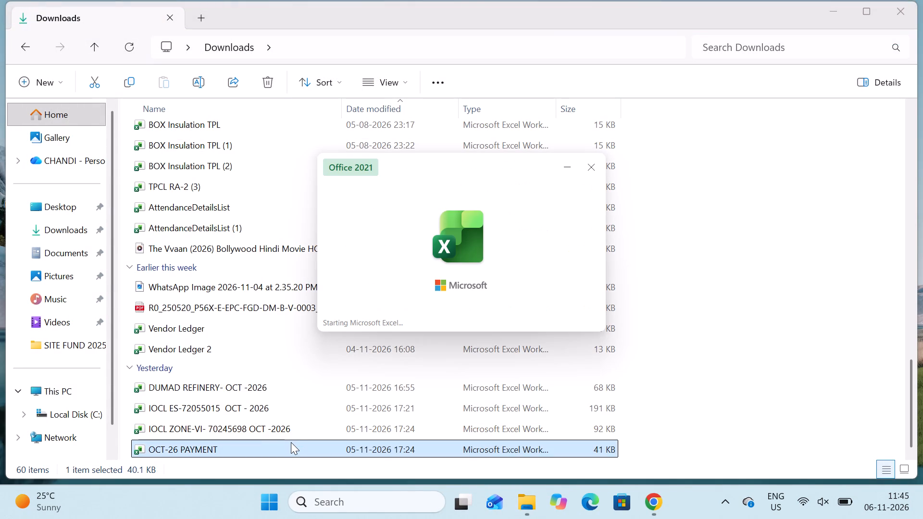
key(Return)
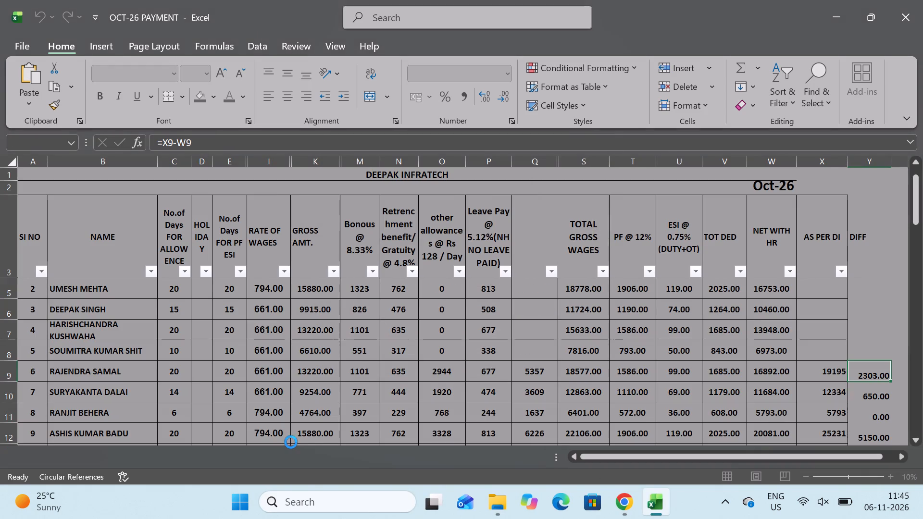
Examine the highlighted worker rows on the OCT-26 sheet and select the AS PER DI amount in row 10.
scroll(538, 419, down, 1)
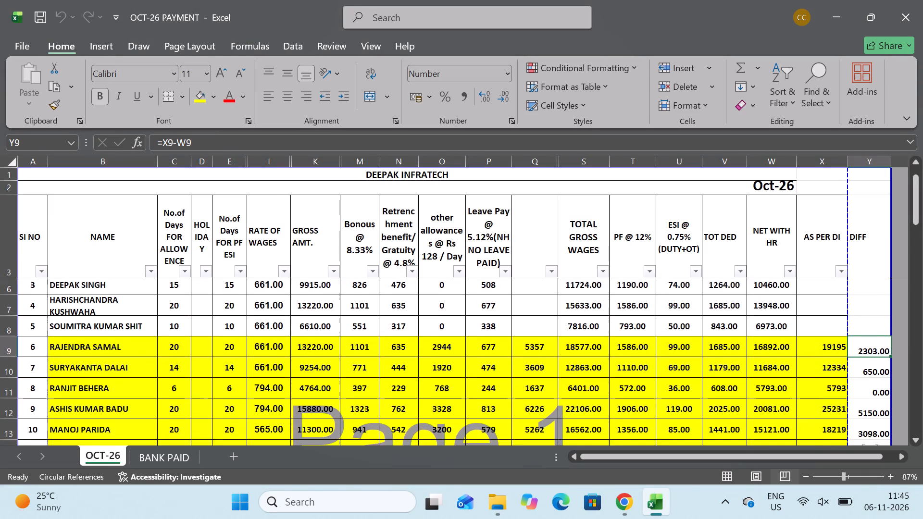
scroll(538, 419, down, 1)
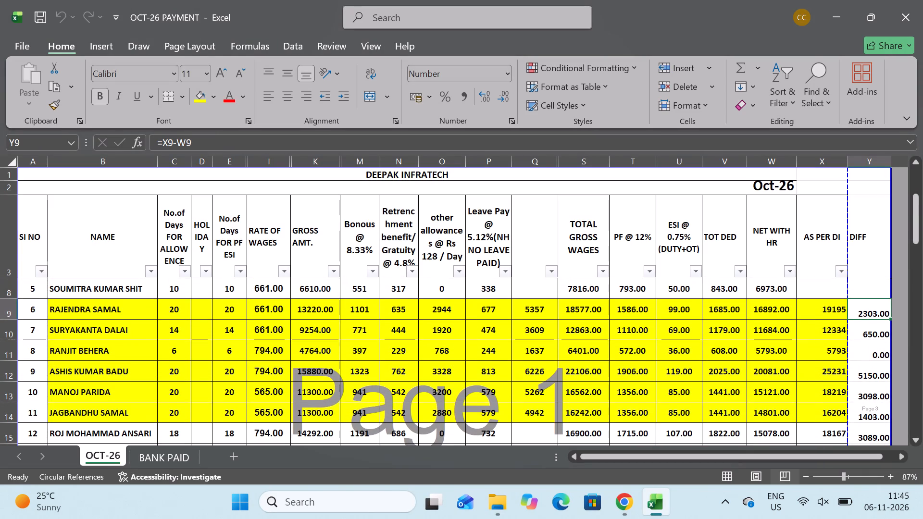
click(828, 334)
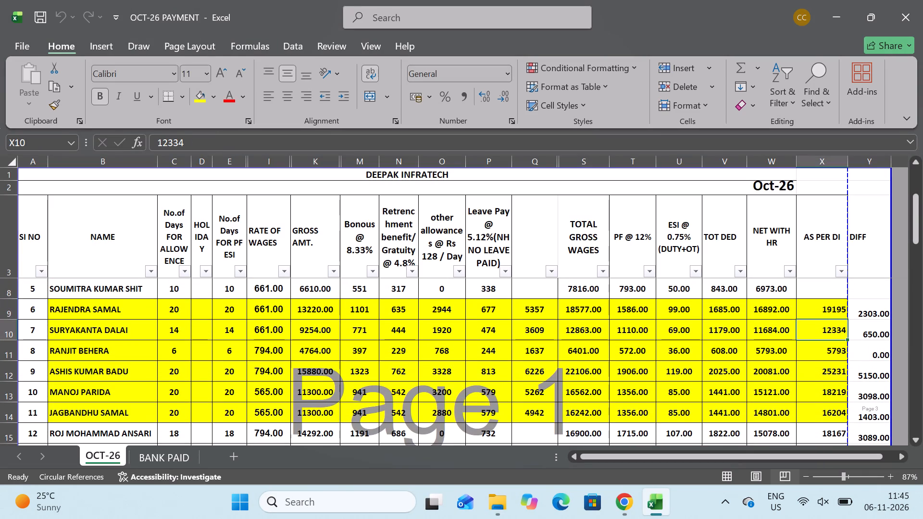